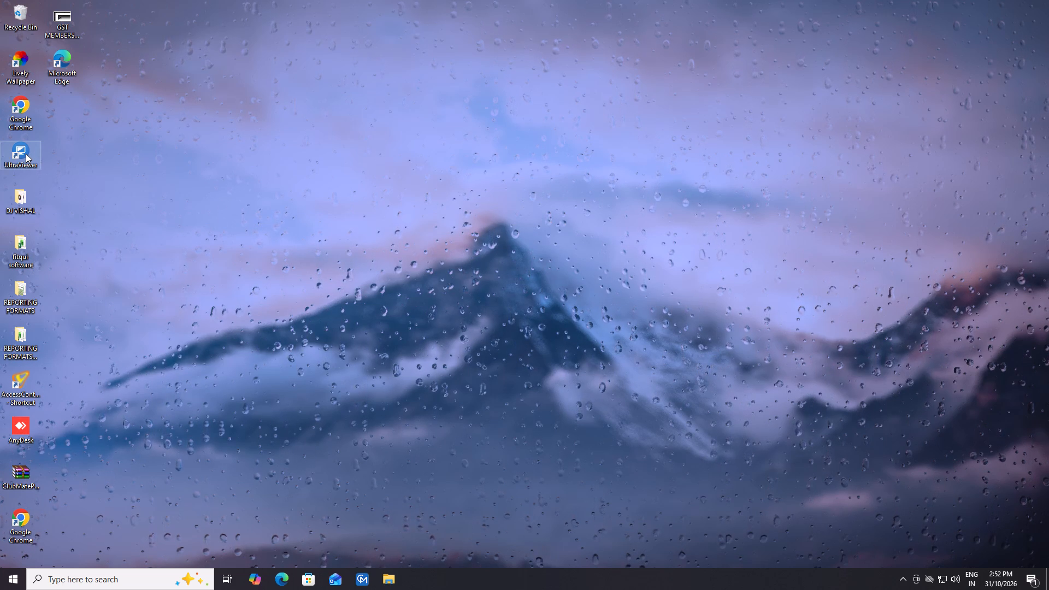
Open the GST MEMBERSHIP AMOUNT workbook from the desktop.
{"action": "left_click", "coordinate": [56, 20]}
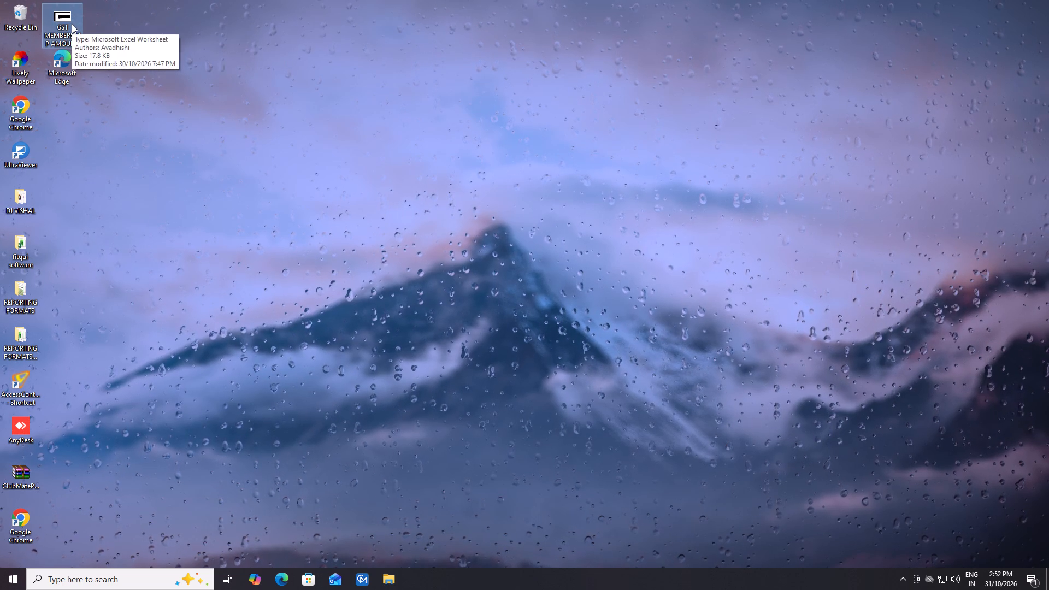
{"action": "left_click", "coordinate": [72, 25]}
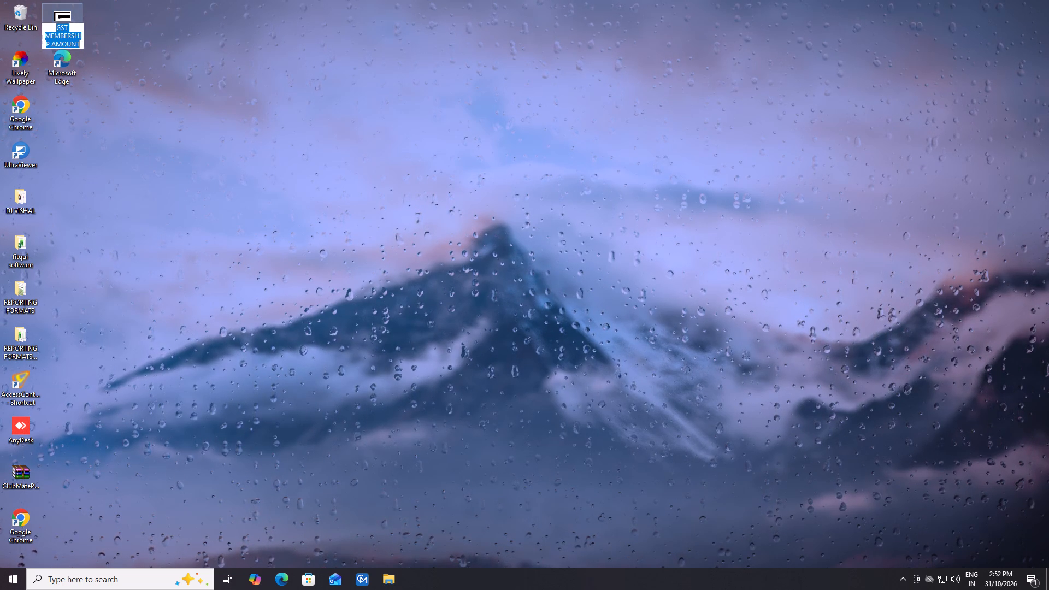
{"action": "triple_click", "coordinate": [72, 15]}
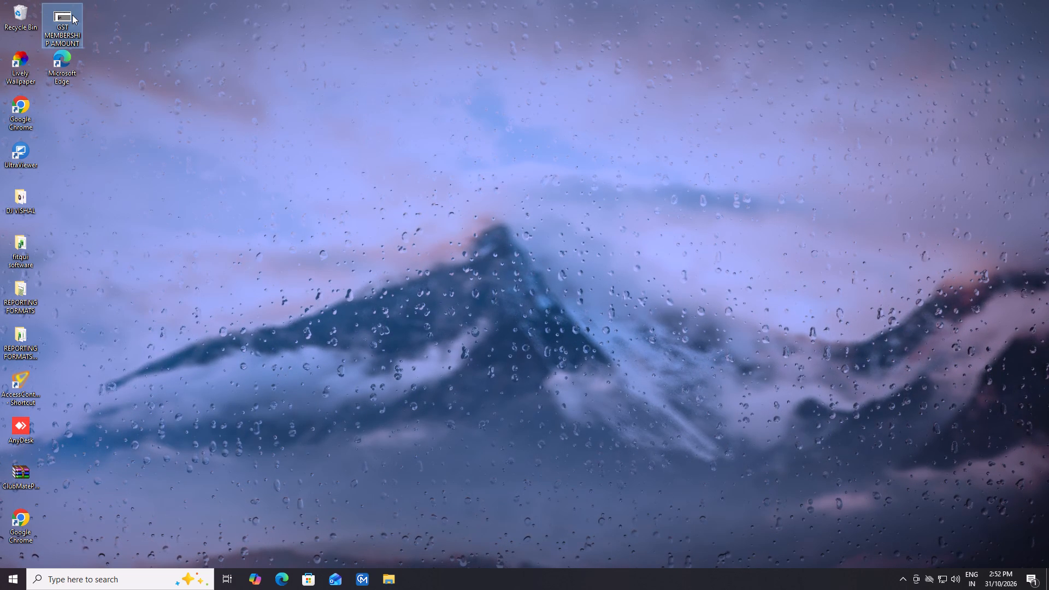
{"action": "right_click", "coordinate": [260, 219]}
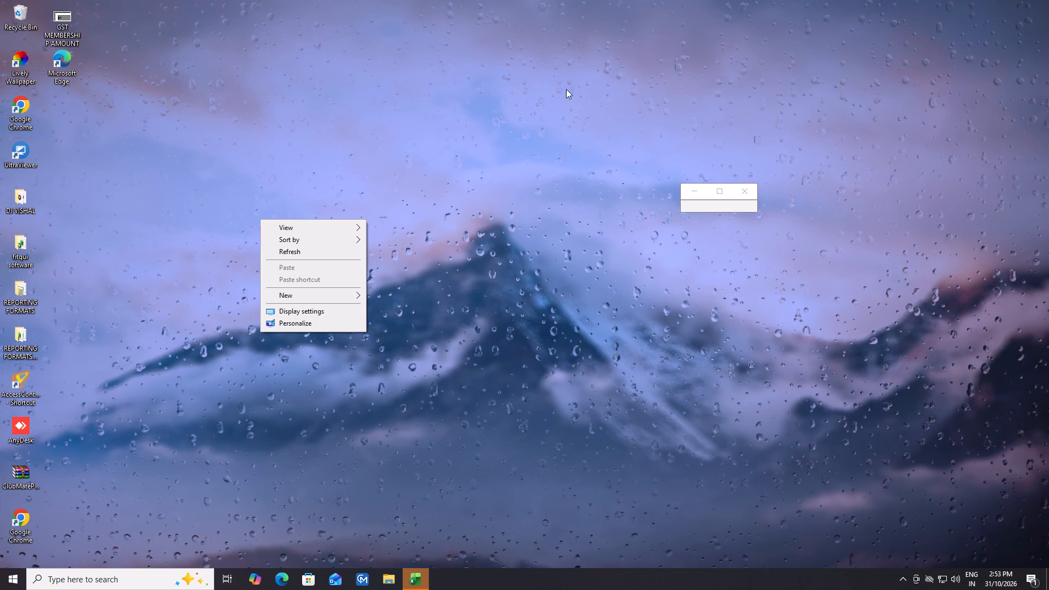
{"action": "left_click", "coordinate": [724, 189]}
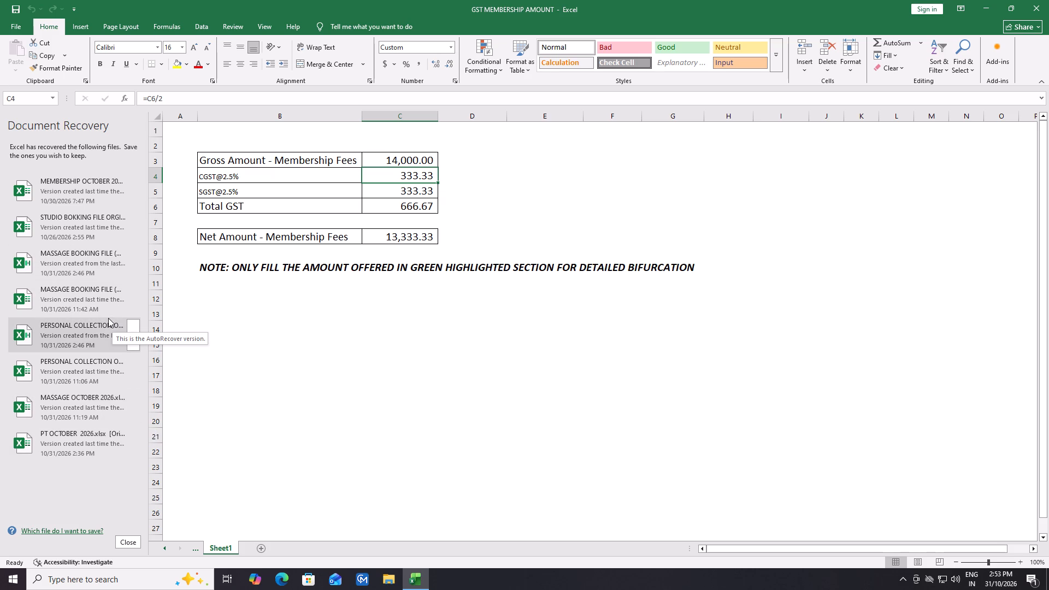
Open the original MASSAGE BOOKING FILE from the recovered files, check the latest member rows on the MASSAGE PACKAGE sheet, and save it.
{"action": "double_click", "coordinate": [84, 295]}
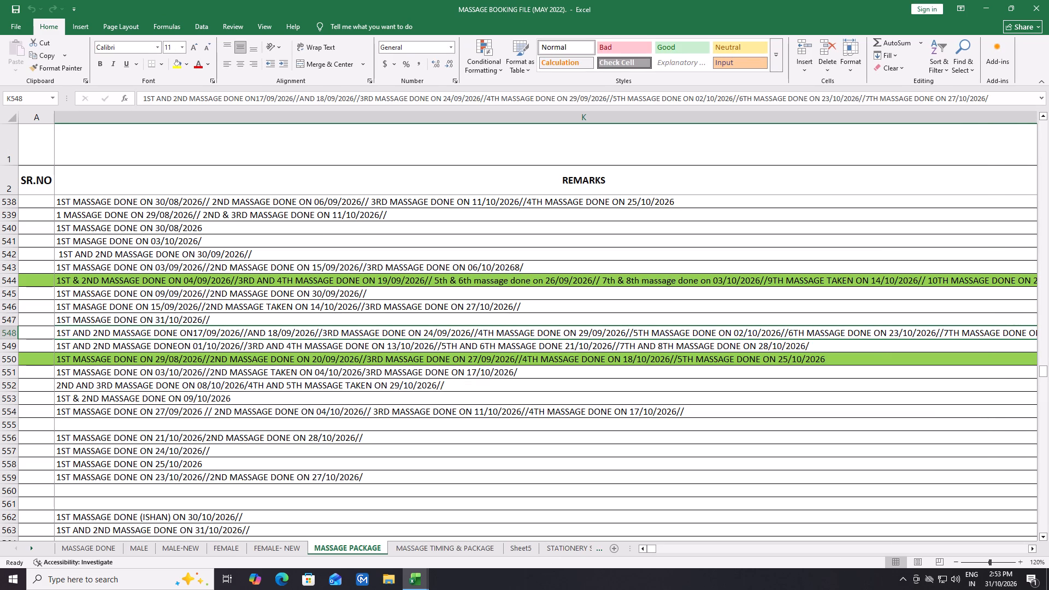
{"action": "triple_click", "coordinate": [642, 552]}
{"action": "left_click", "coordinate": [642, 552]}
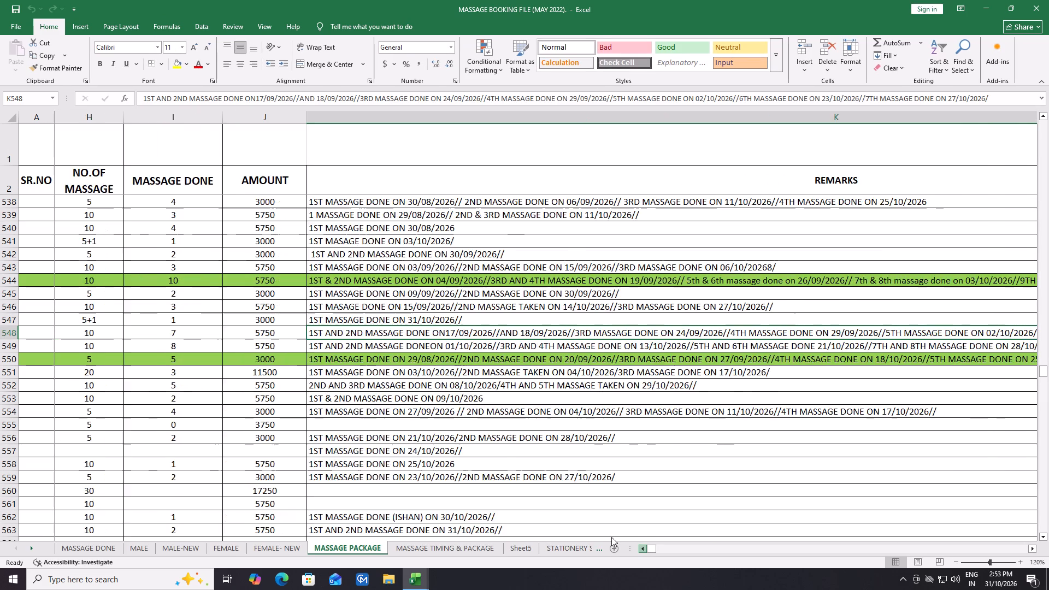
{"action": "left_click", "coordinate": [643, 547]}
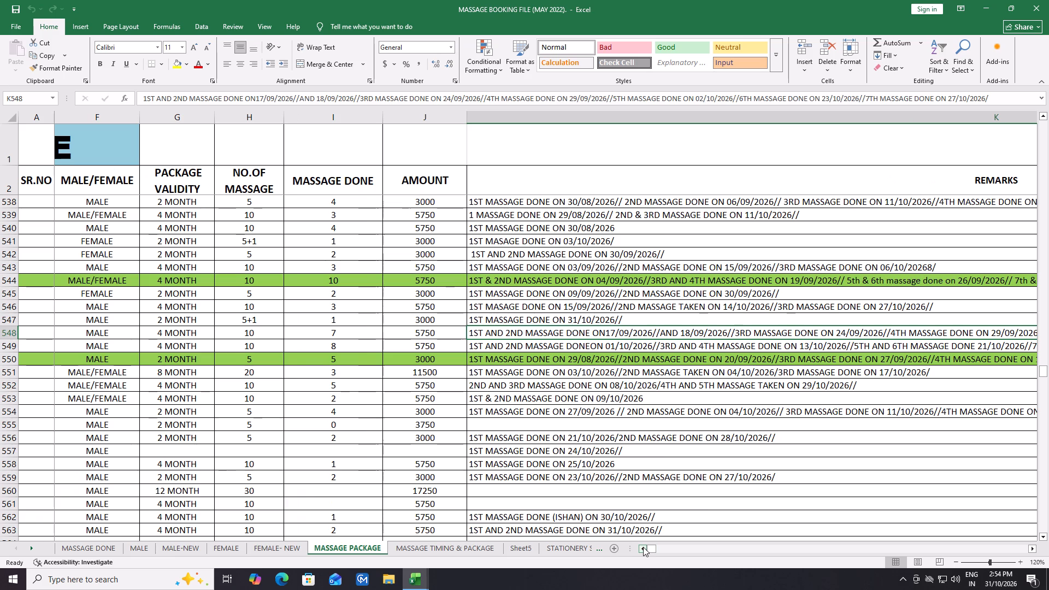
{"action": "left_click", "coordinate": [643, 547]}
{"action": "triple_click", "coordinate": [643, 547]}
{"action": "triple_click", "coordinate": [643, 547]}
{"action": "triple_click", "coordinate": [643, 547]}
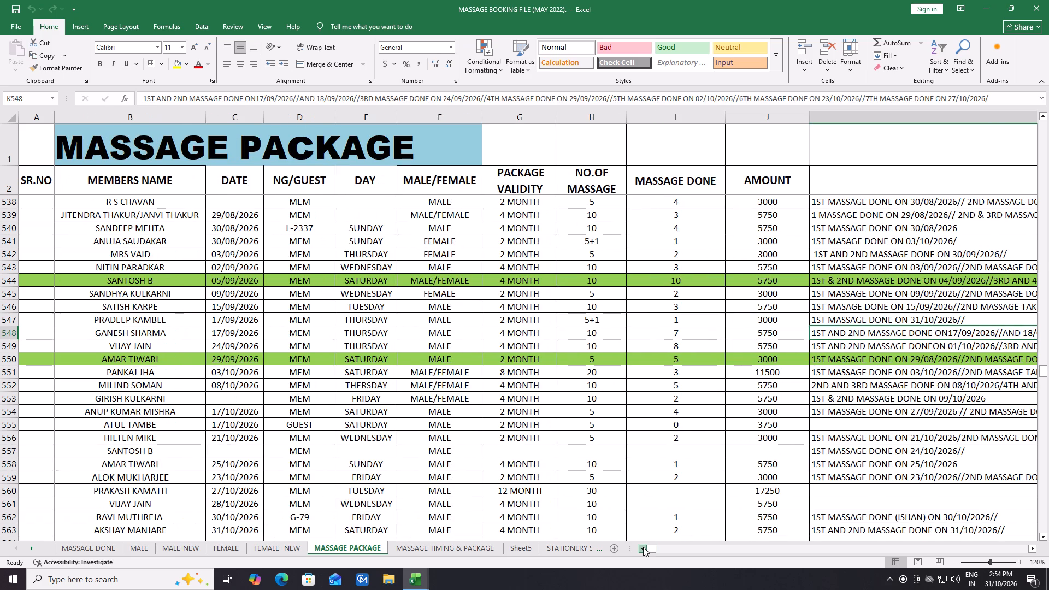
{"action": "double_click", "coordinate": [643, 547]}
{"action": "scroll", "coordinate": [199, 468], "scroll_direction": "down", "scroll_amount": 4}
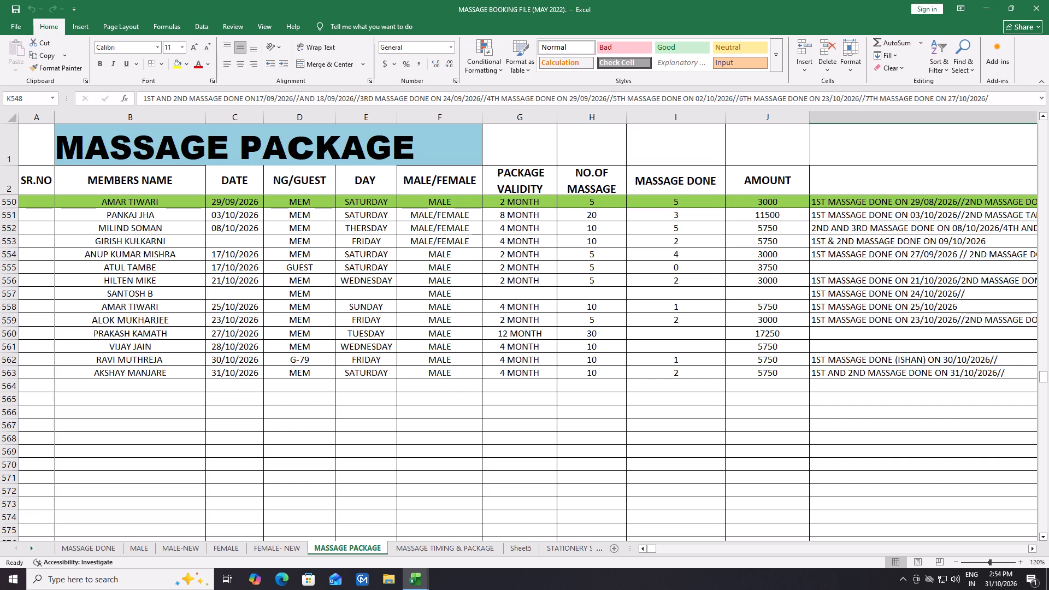
{"action": "key", "text": "ctrl+s"}
Return to the GST MEMBERSHIP AMOUNT workbook and open the recovered MEMBERSHIP OCTOBER 2026 file.
{"action": "double_click", "coordinate": [411, 583]}
{"action": "double_click", "coordinate": [381, 541]}
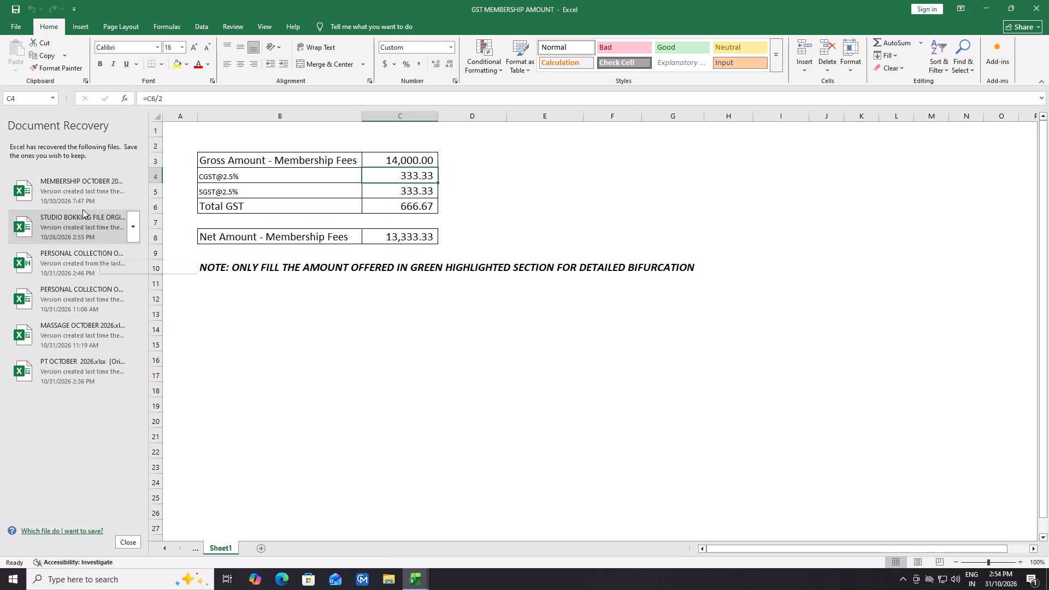
{"action": "double_click", "coordinate": [85, 193]}
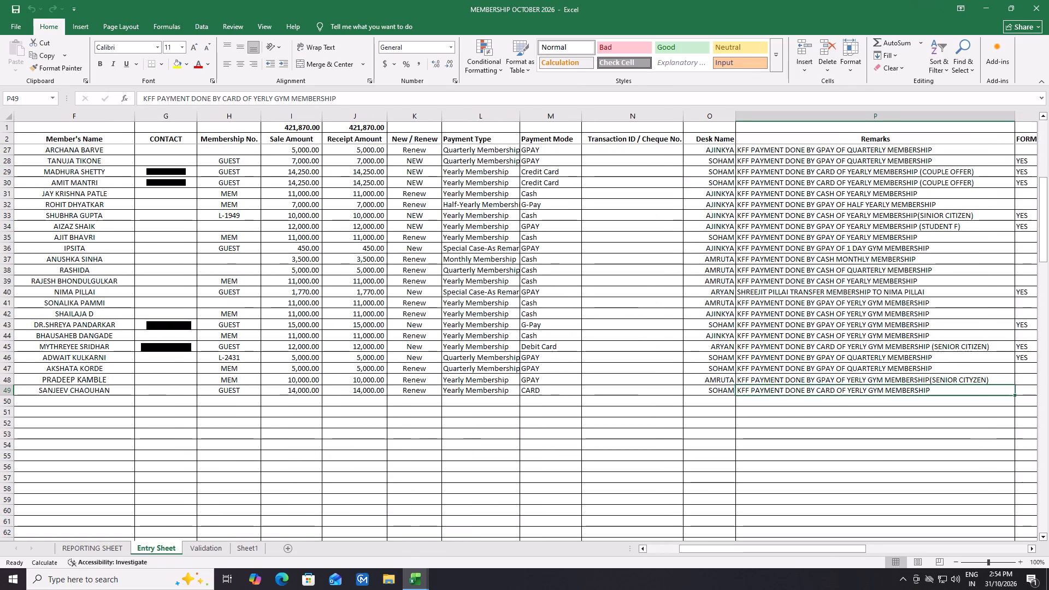
Examine the October membership records on the Entry Sheet, from the receipt numbers and dates across to the payment details.
{"action": "triple_click", "coordinate": [643, 551]}
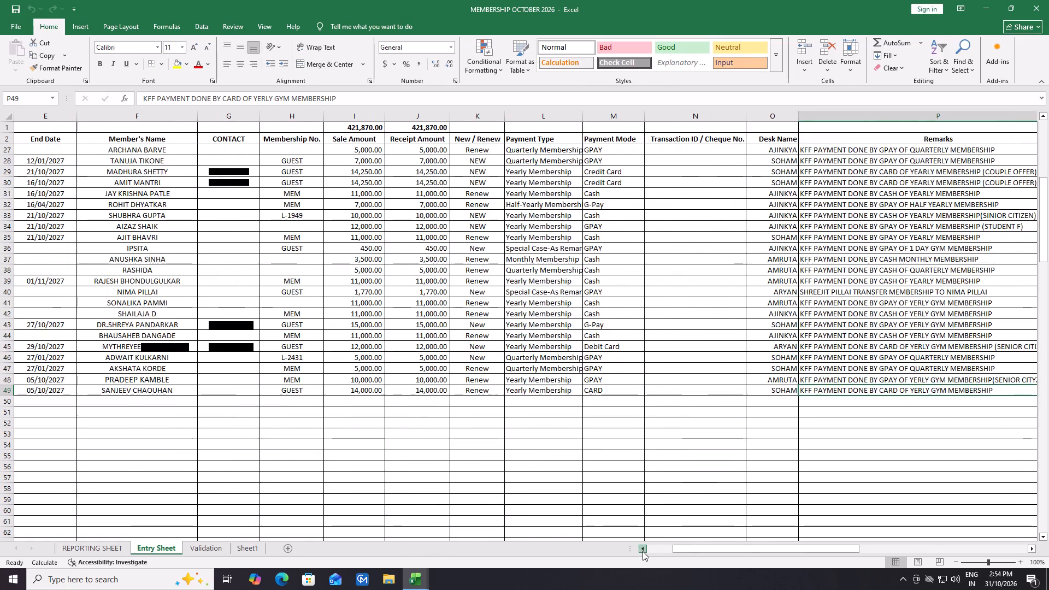
{"action": "left_click", "coordinate": [643, 551]}
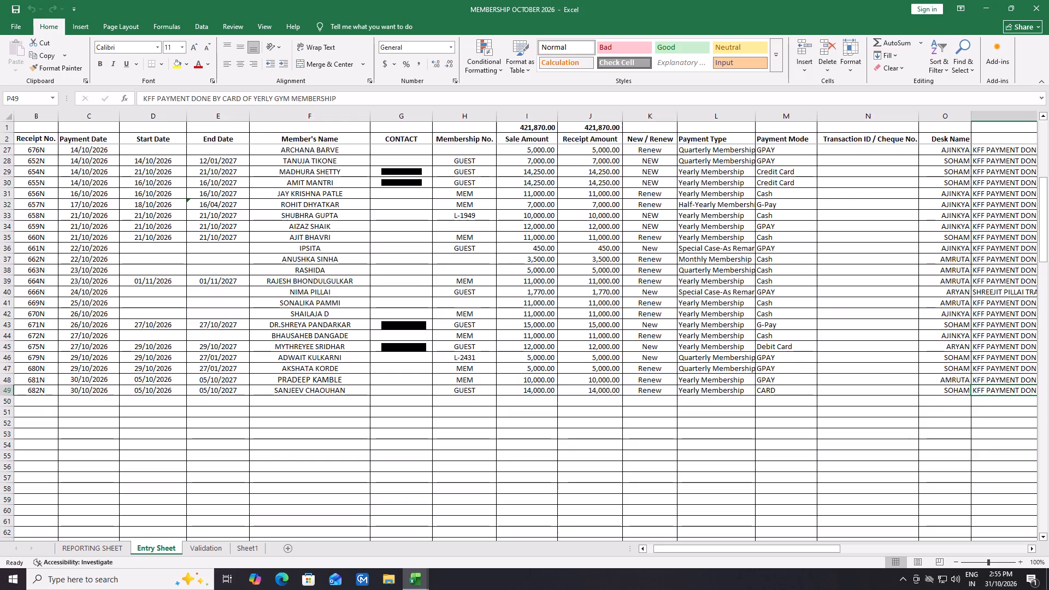
{"action": "scroll", "coordinate": [370, 317], "scroll_direction": "up", "scroll_amount": 3}
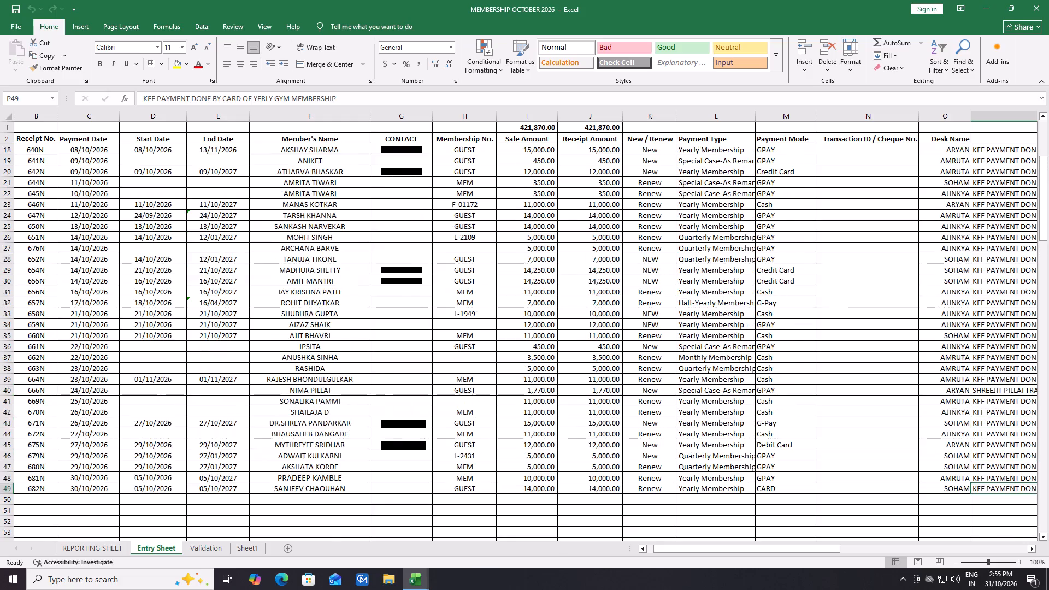
{"action": "scroll", "coordinate": [370, 317], "scroll_direction": "up", "scroll_amount": 10}
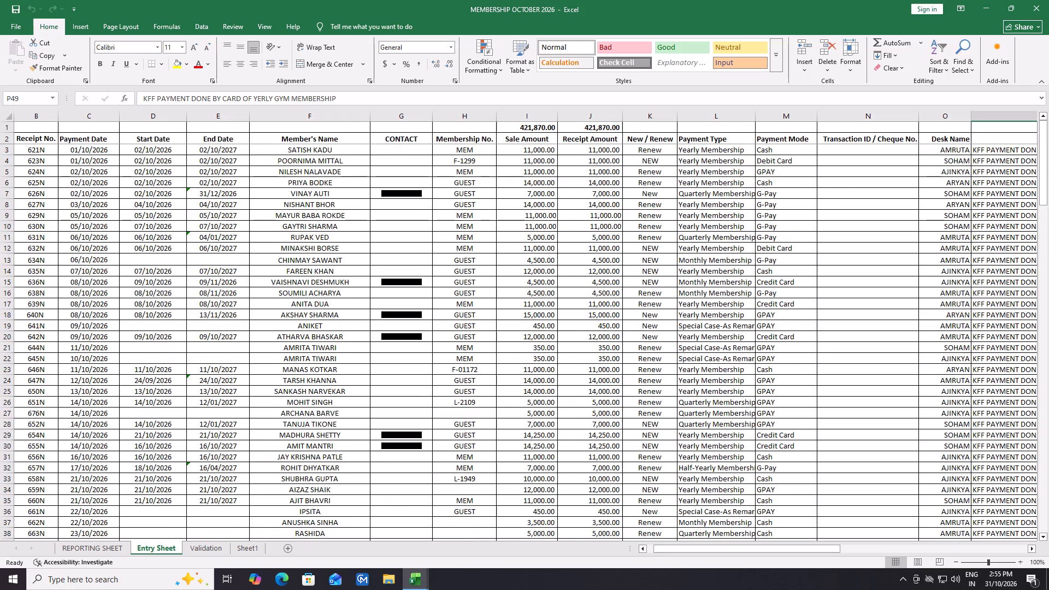
{"action": "scroll", "coordinate": [370, 317], "scroll_direction": "up", "scroll_amount": 2}
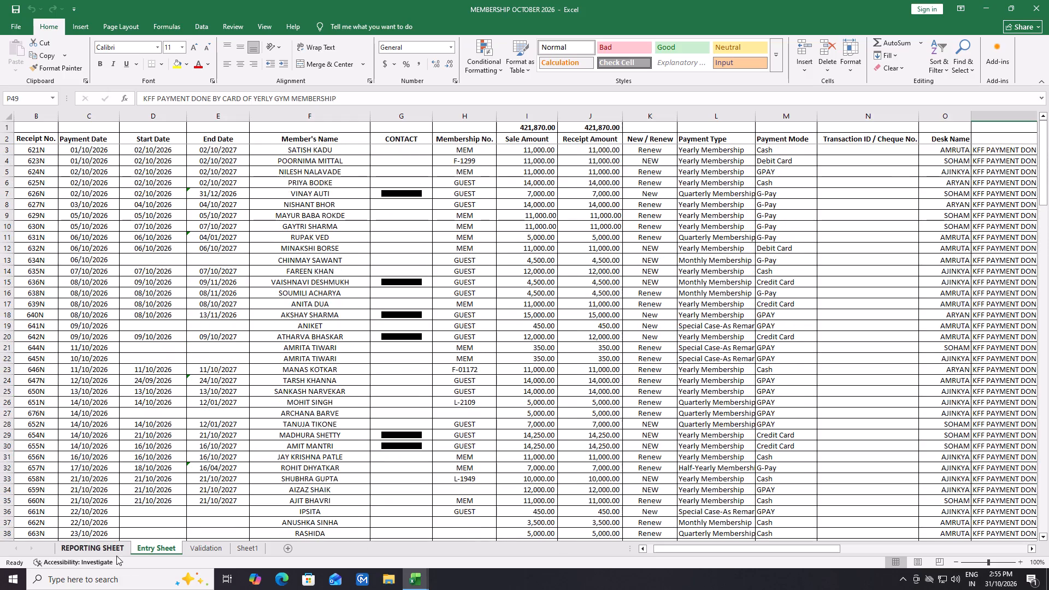
{"action": "left_click", "coordinate": [111, 551]}
{"action": "left_click", "coordinate": [158, 552]}
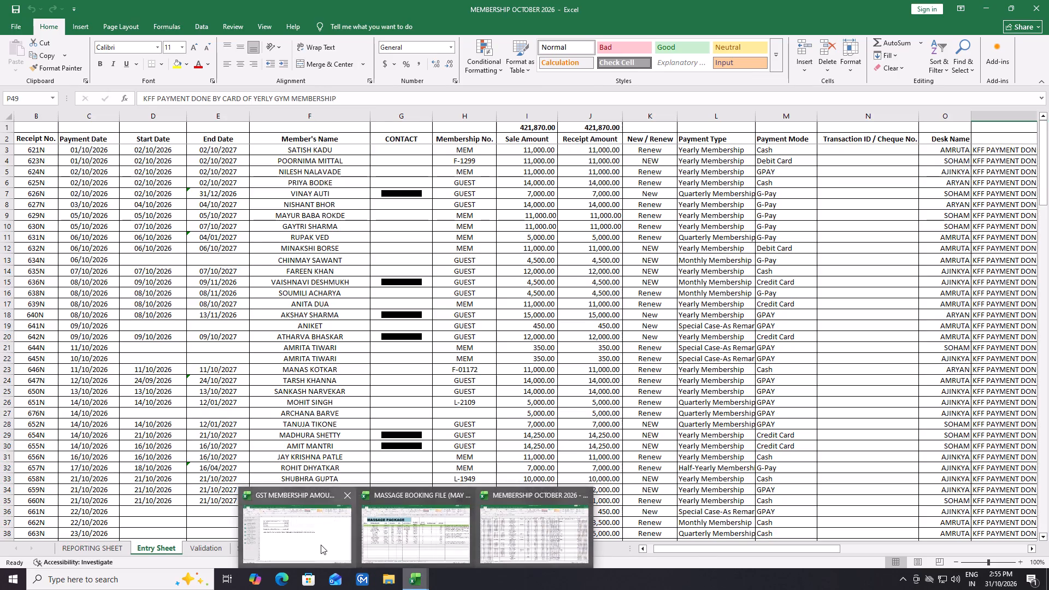
Save the MEMBERSHIP OCTOBER 2026 workbook and close it.
{"action": "left_click", "coordinate": [321, 545]}
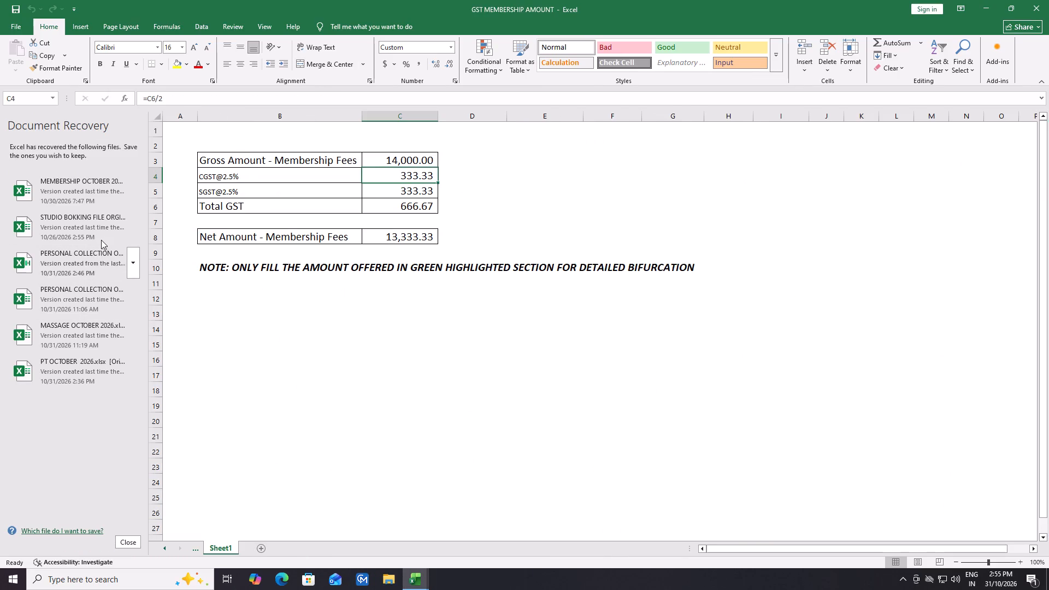
{"action": "double_click", "coordinate": [416, 589]}
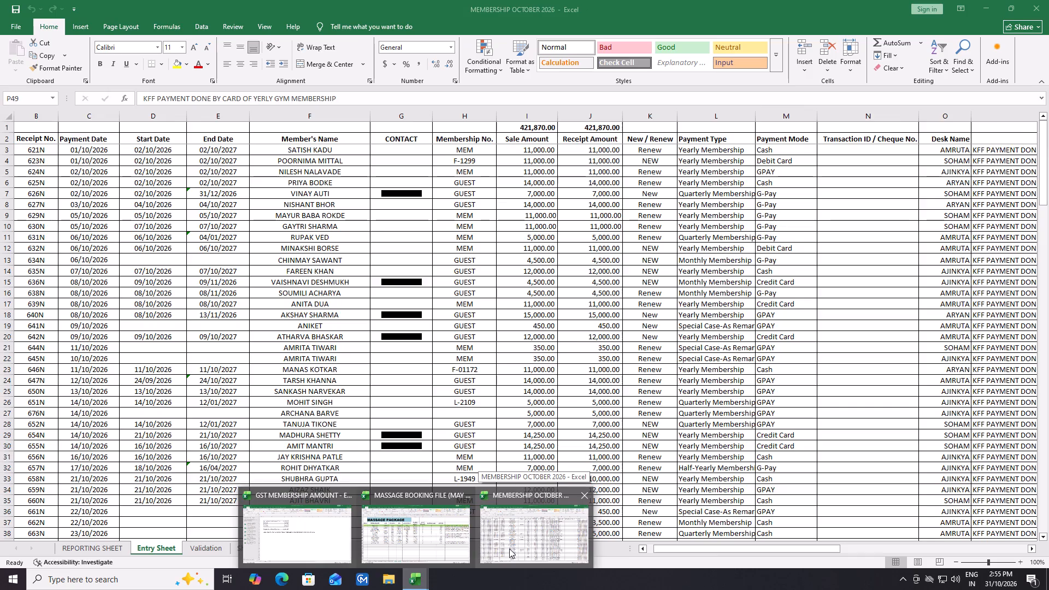
{"action": "left_click", "coordinate": [529, 522]}
{"action": "scroll", "coordinate": [378, 490], "scroll_direction": "down", "scroll_amount": 8}
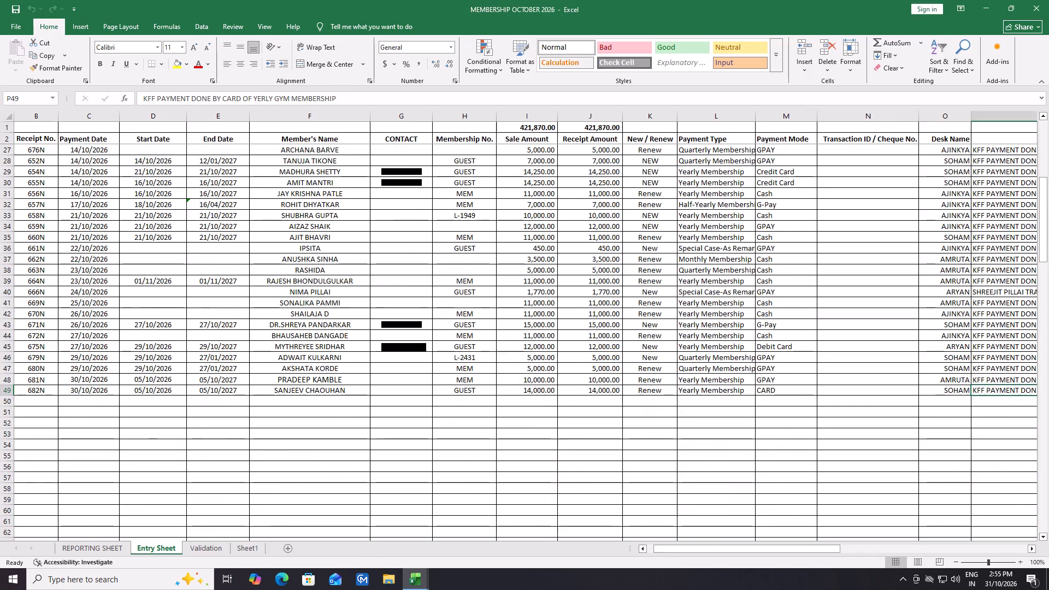
{"action": "left_click", "coordinate": [358, 447]}
{"action": "key", "text": "ctrl+s"}
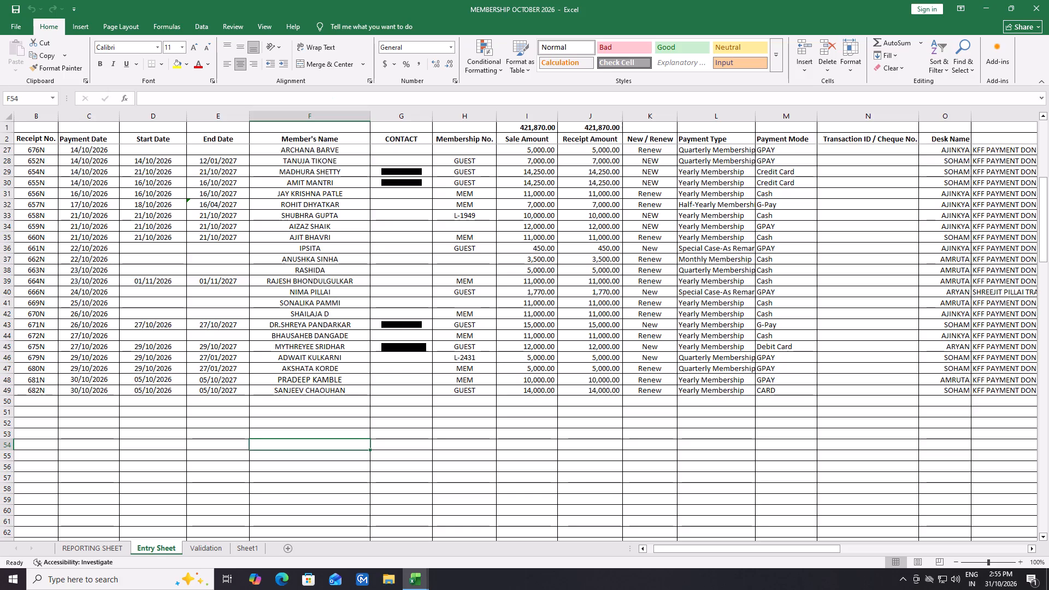
{"action": "left_click", "coordinate": [1048, 0]}
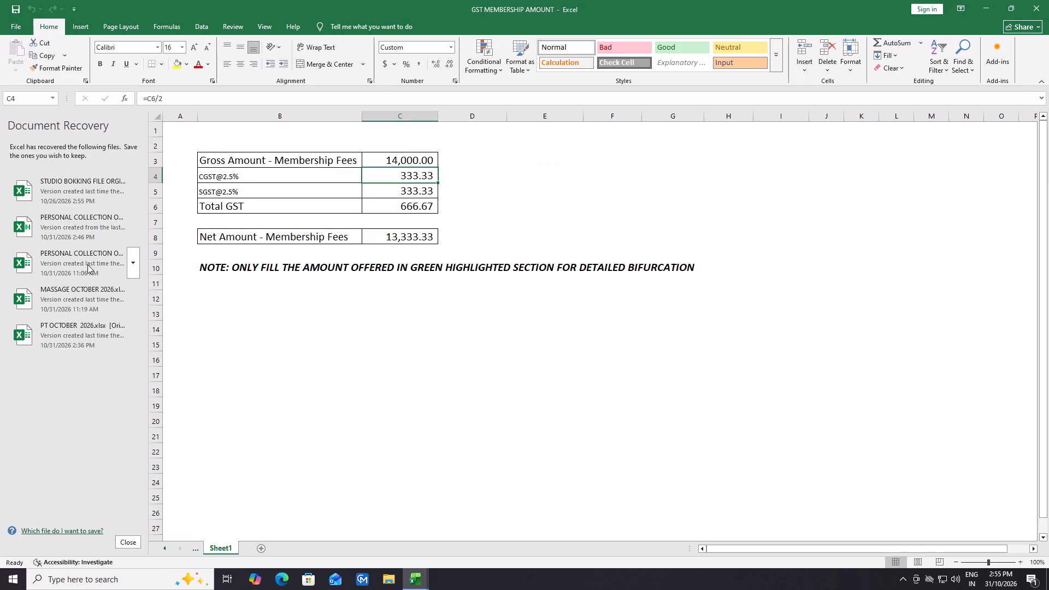
Open the recovered STUDIO BOKKING FILE ORGINAL 26 workbook, save it and close it.
{"action": "triple_click", "coordinate": [81, 196]}
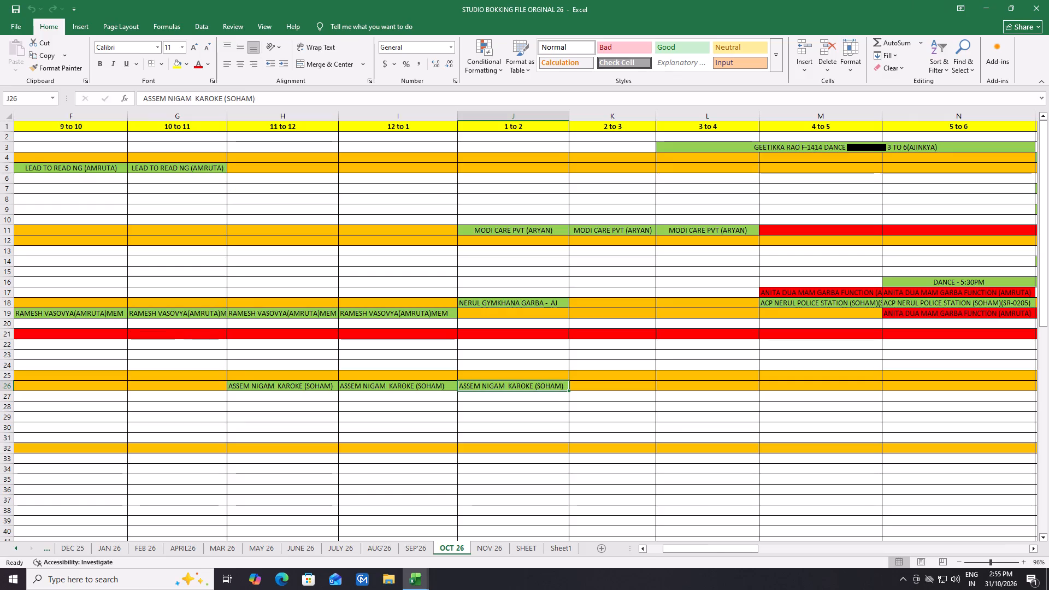
{"action": "key", "text": "ctrl+s"}
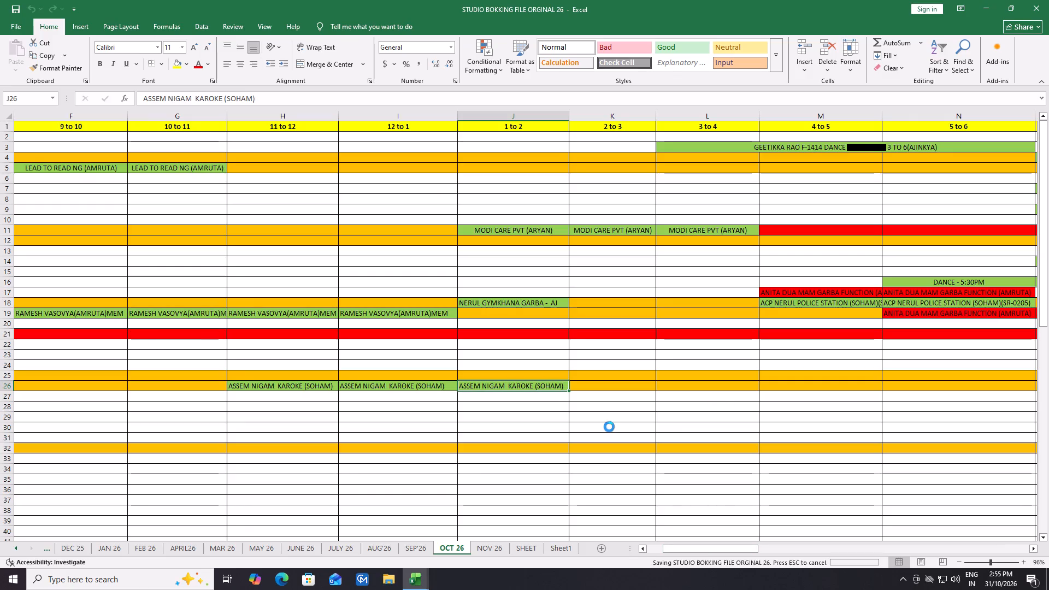
{"action": "left_click", "coordinate": [1048, 0]}
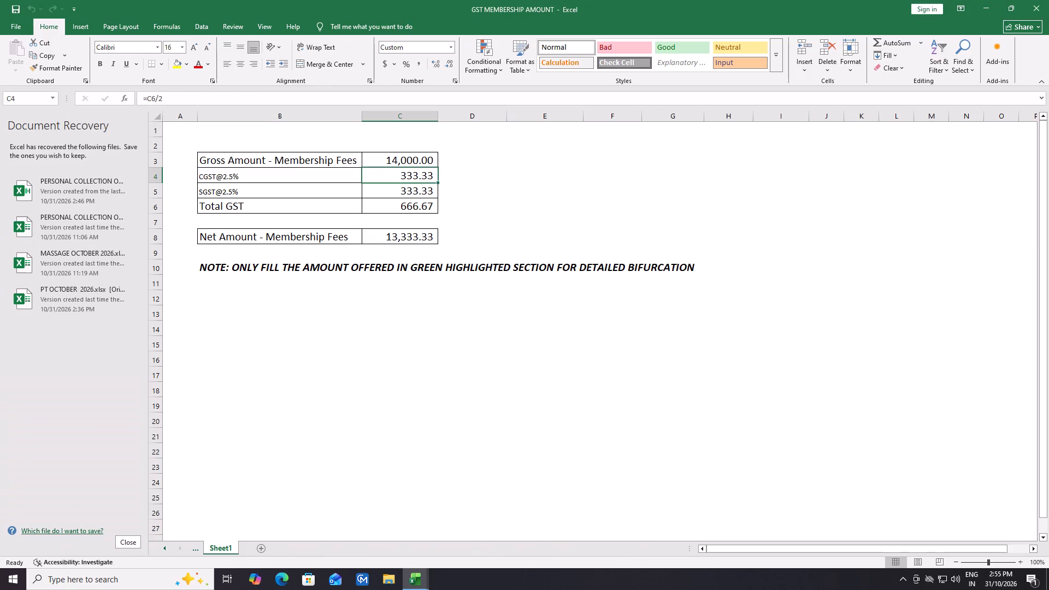
Open both recovered versions of PERSONAL COLLECTION OCT'2026, the 11:06 AM original and the 2:46 PM autosaved one.
{"action": "triple_click", "coordinate": [97, 227]}
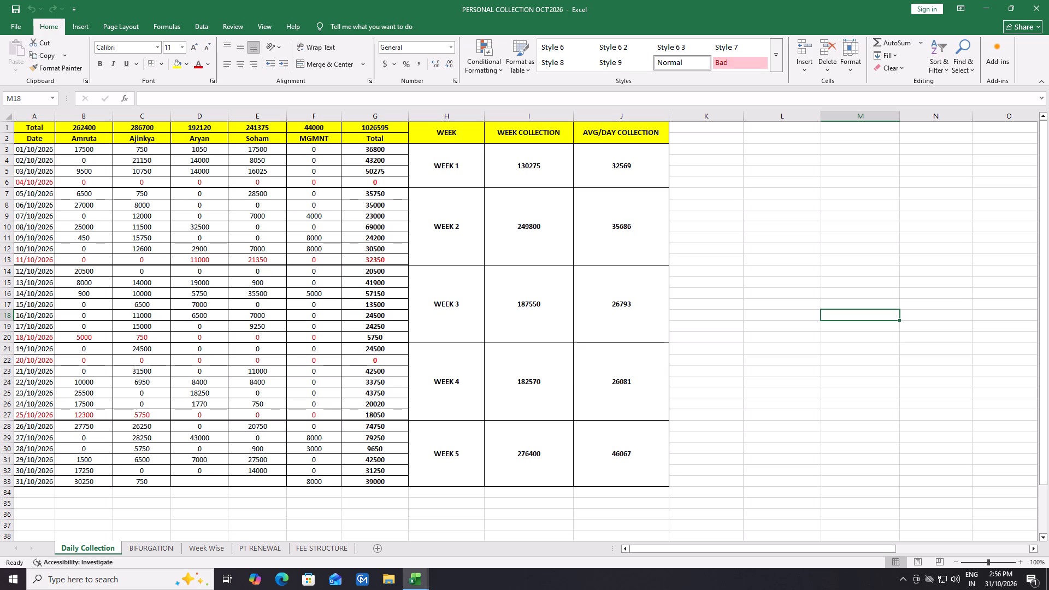
{"action": "left_click", "coordinate": [420, 578]}
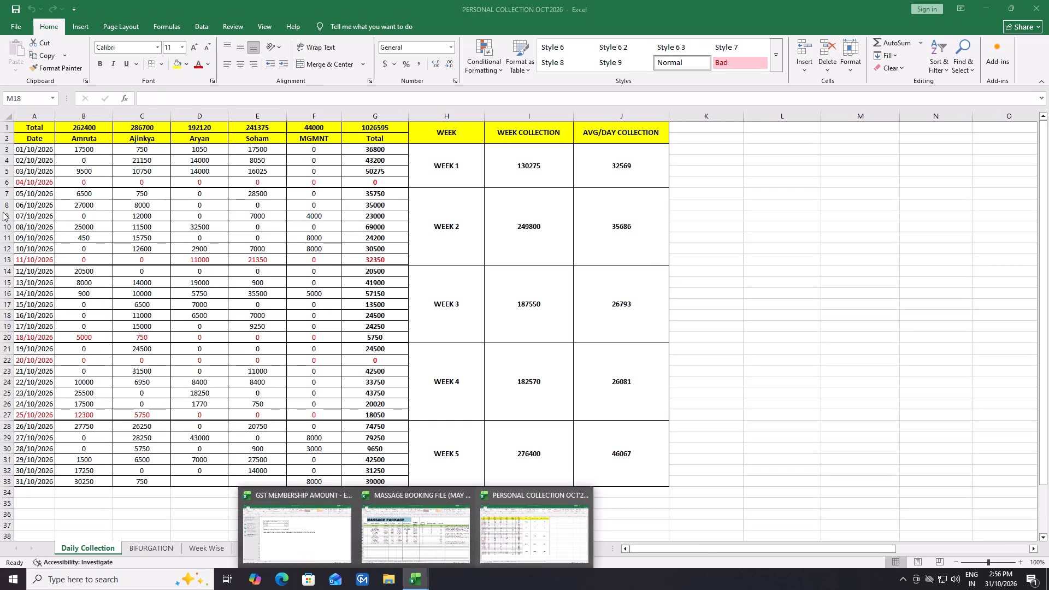
{"action": "left_click", "coordinate": [321, 539]}
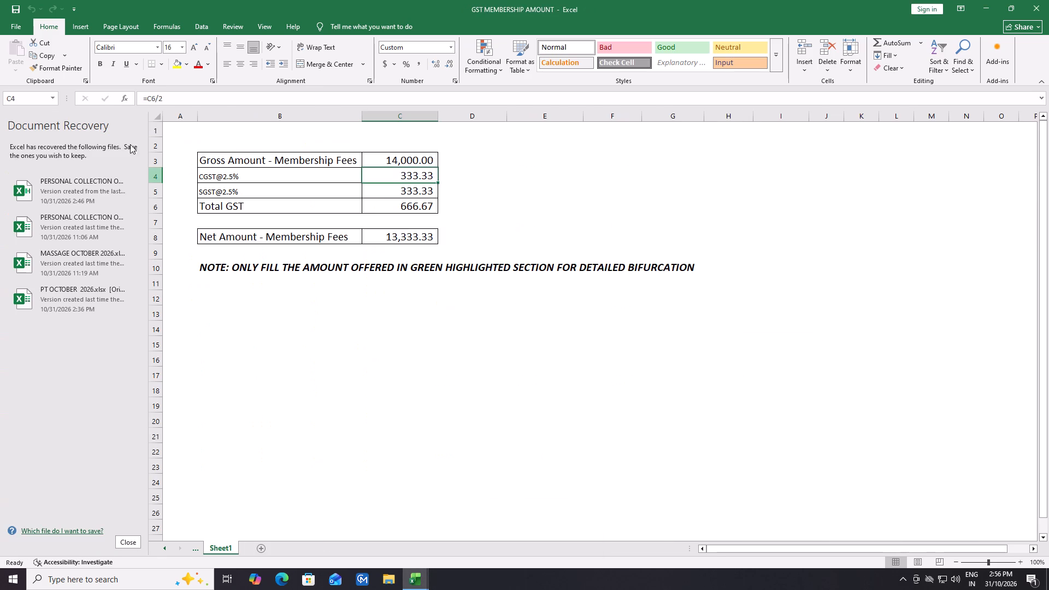
{"action": "double_click", "coordinate": [91, 191]}
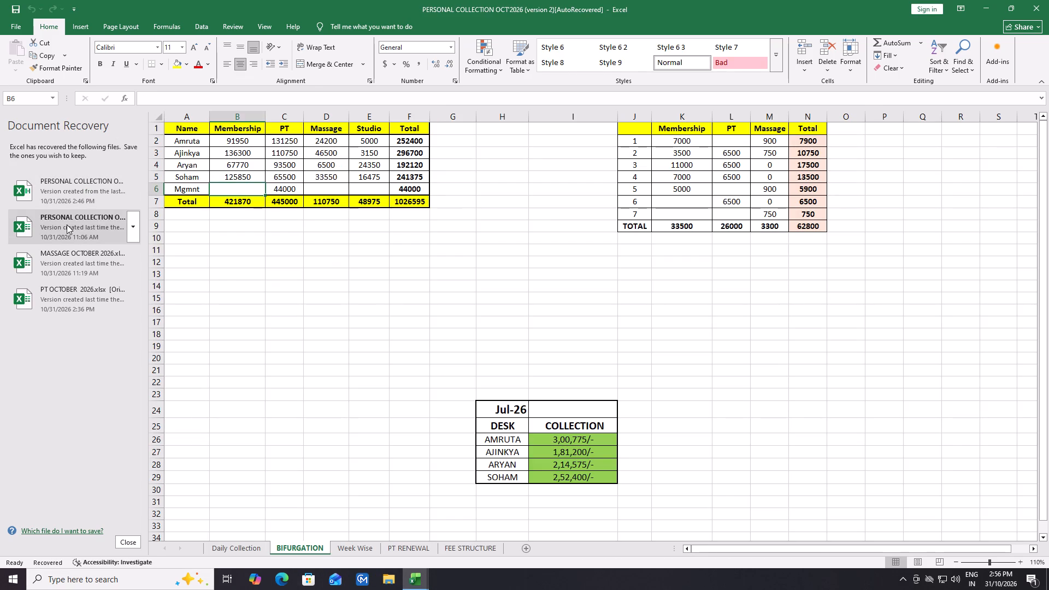
Compare the original PERSONAL COLLECTION OCT'2026 workbook with its AutoRecovered version, ending on the AutoRecovered one.
{"action": "double_click", "coordinate": [100, 231]}
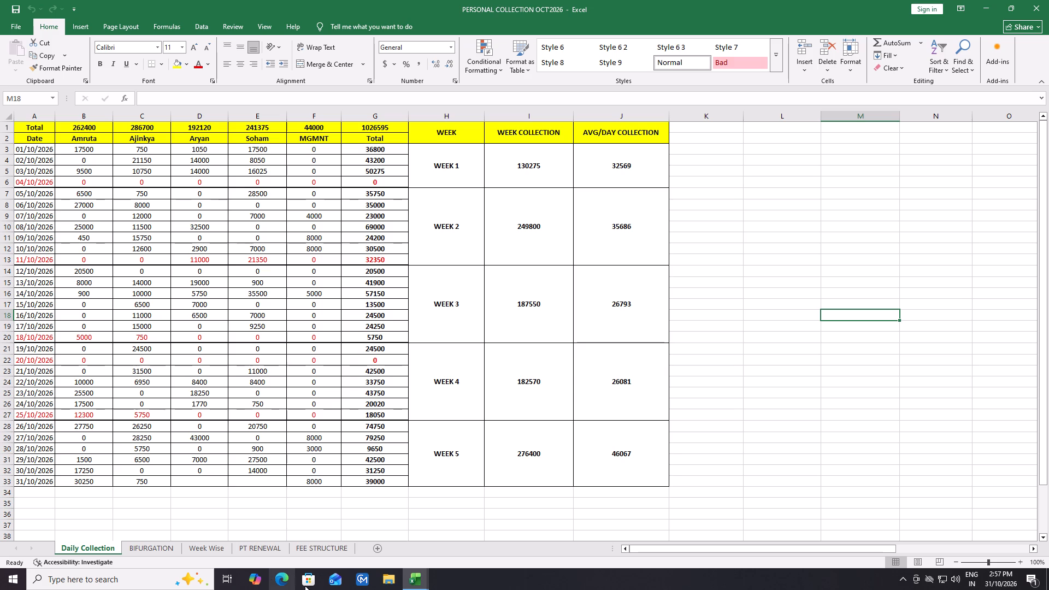
{"action": "left_click", "coordinate": [415, 577]}
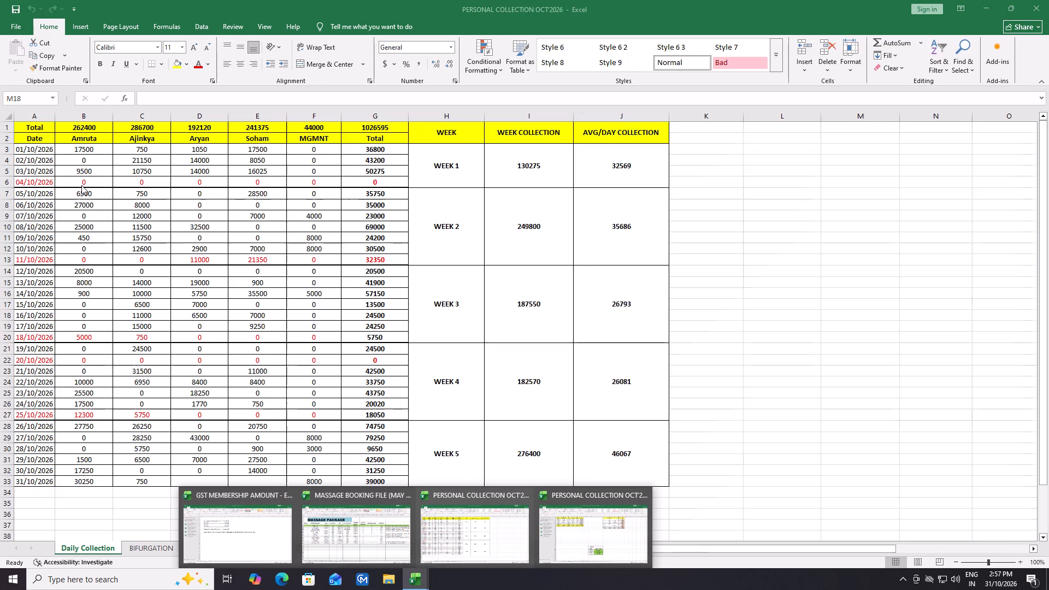
{"action": "left_click", "coordinate": [252, 534]}
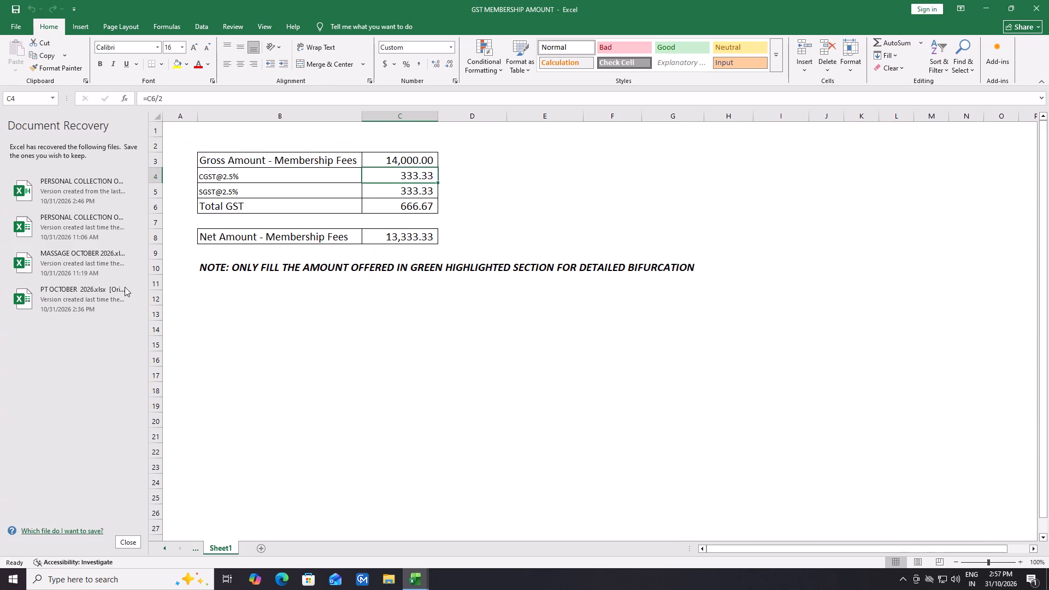
{"action": "left_click", "coordinate": [99, 205]}
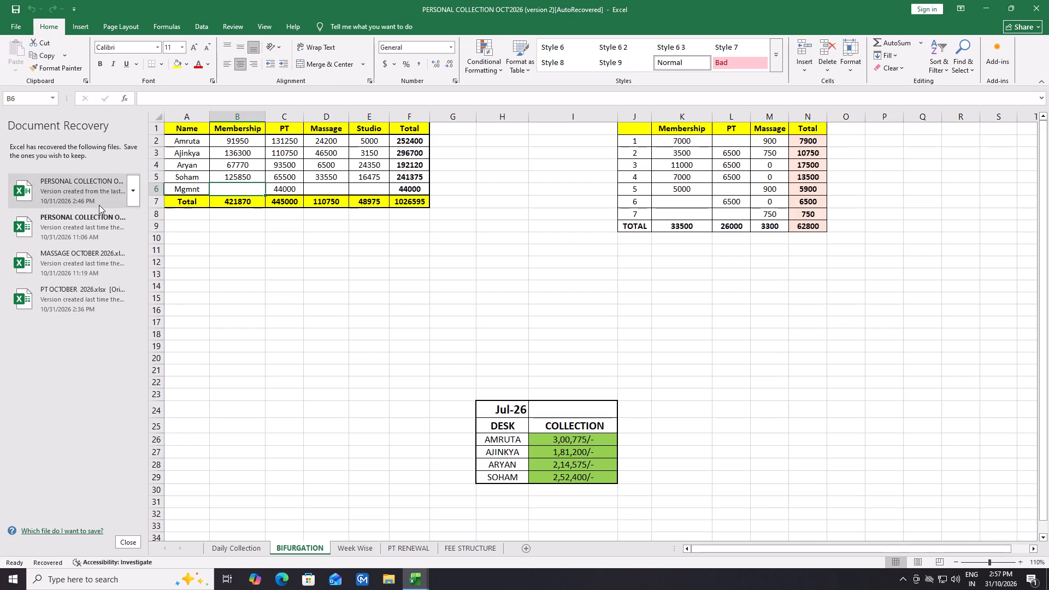
Show the Daily Collection sheet of the AutoRecovered PERSONAL COLLECTION OCT'2026 workbook.
{"action": "left_click", "coordinate": [254, 548]}
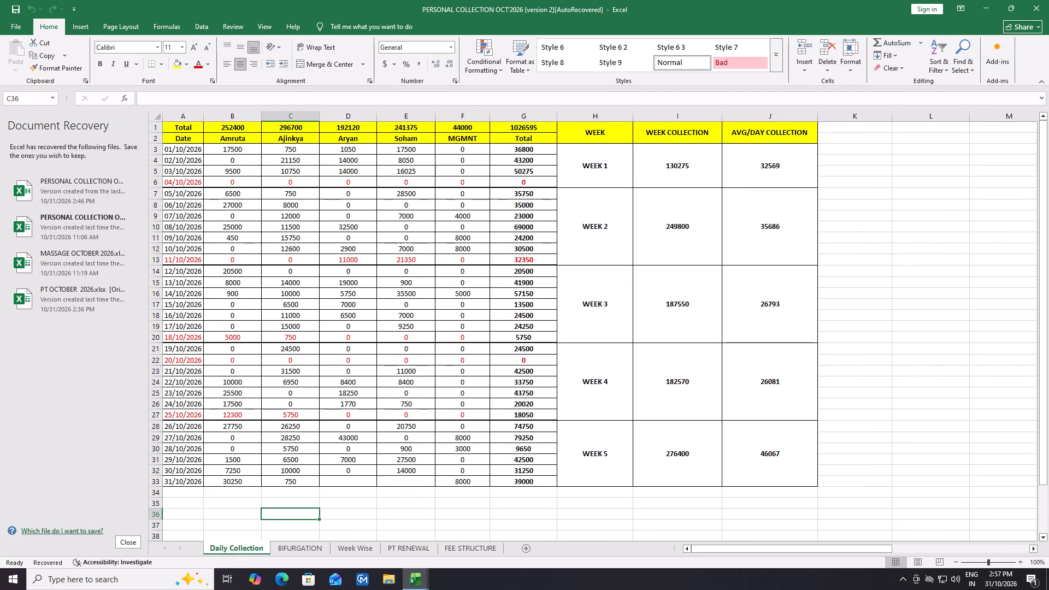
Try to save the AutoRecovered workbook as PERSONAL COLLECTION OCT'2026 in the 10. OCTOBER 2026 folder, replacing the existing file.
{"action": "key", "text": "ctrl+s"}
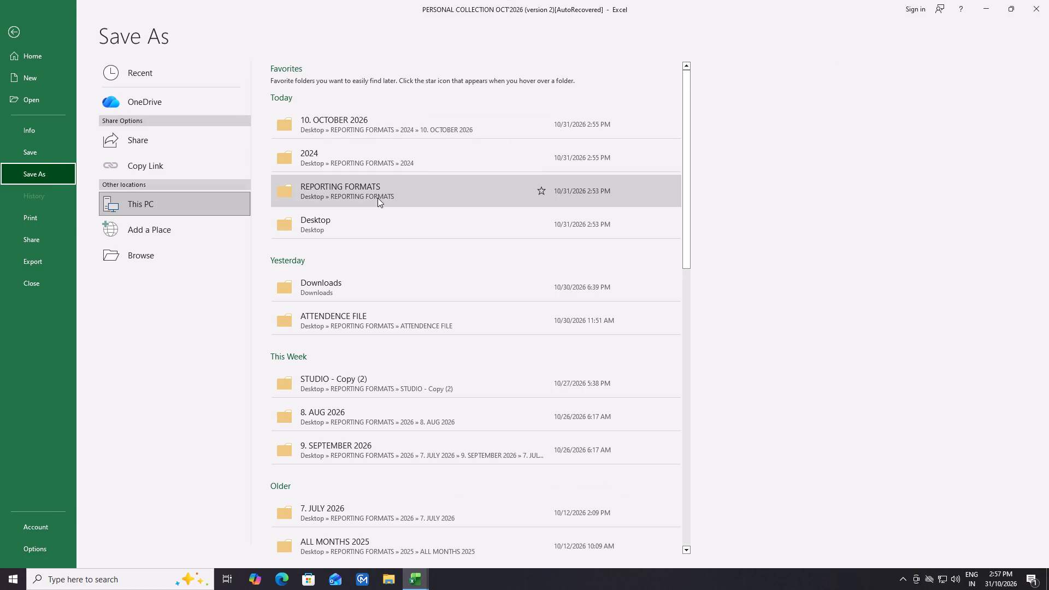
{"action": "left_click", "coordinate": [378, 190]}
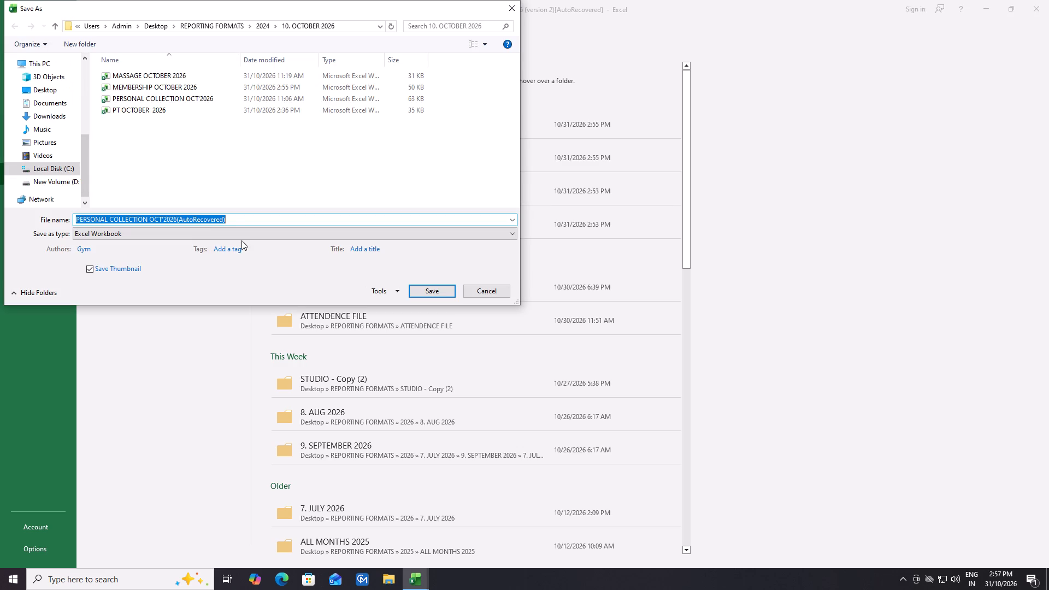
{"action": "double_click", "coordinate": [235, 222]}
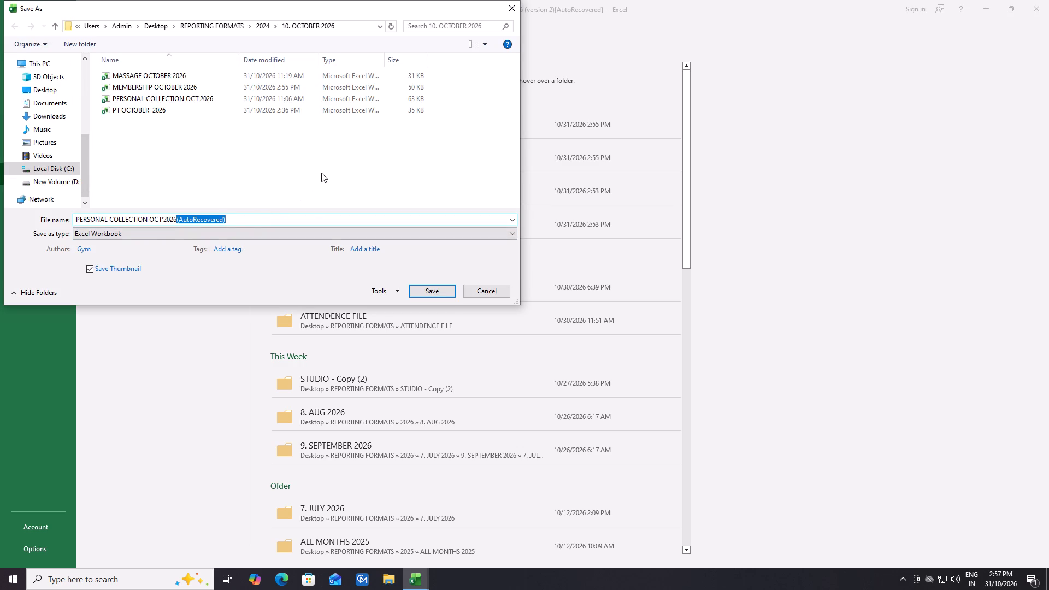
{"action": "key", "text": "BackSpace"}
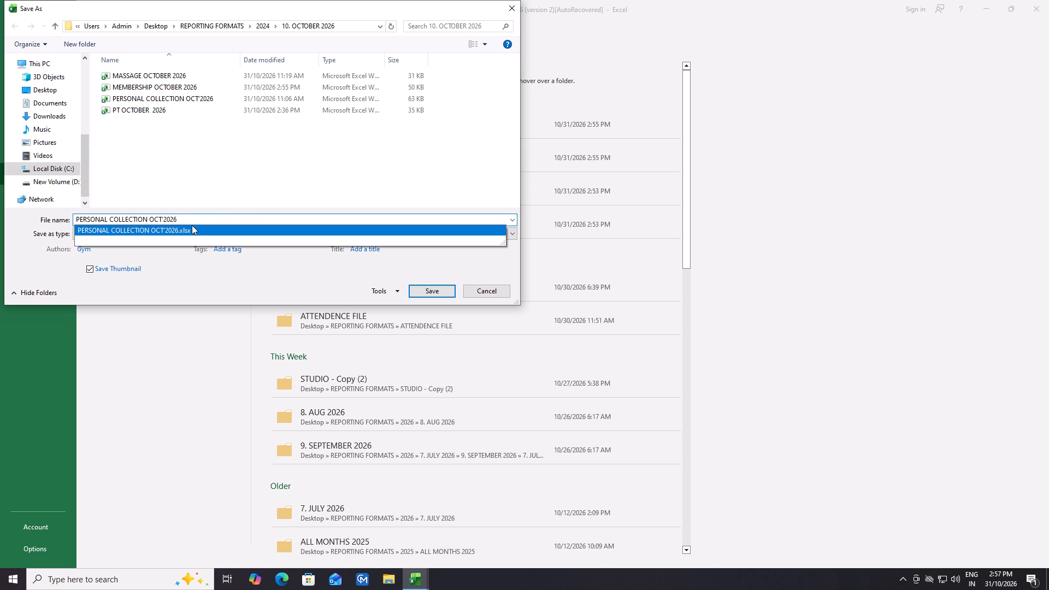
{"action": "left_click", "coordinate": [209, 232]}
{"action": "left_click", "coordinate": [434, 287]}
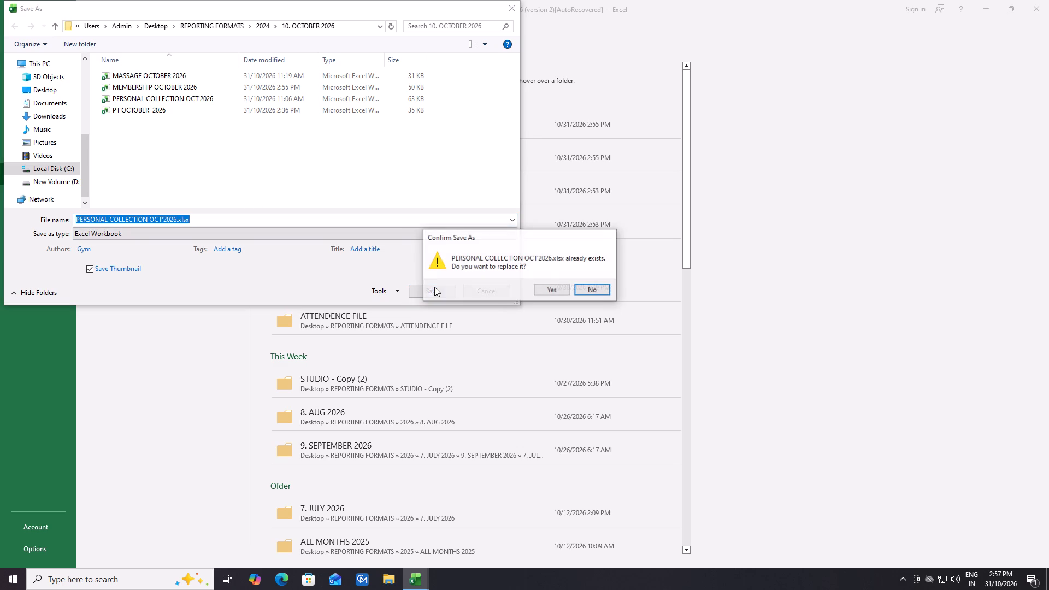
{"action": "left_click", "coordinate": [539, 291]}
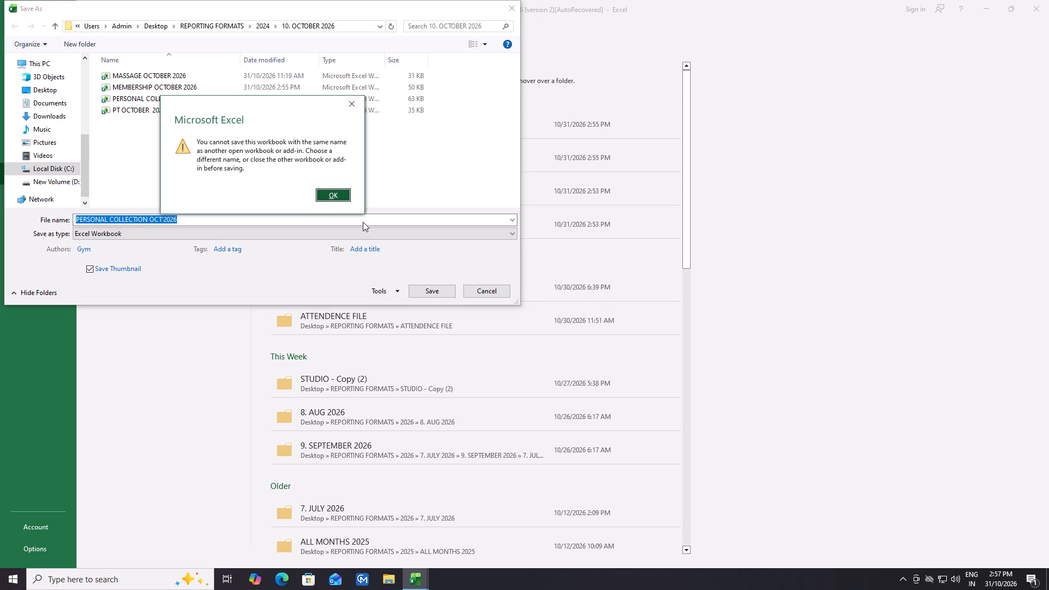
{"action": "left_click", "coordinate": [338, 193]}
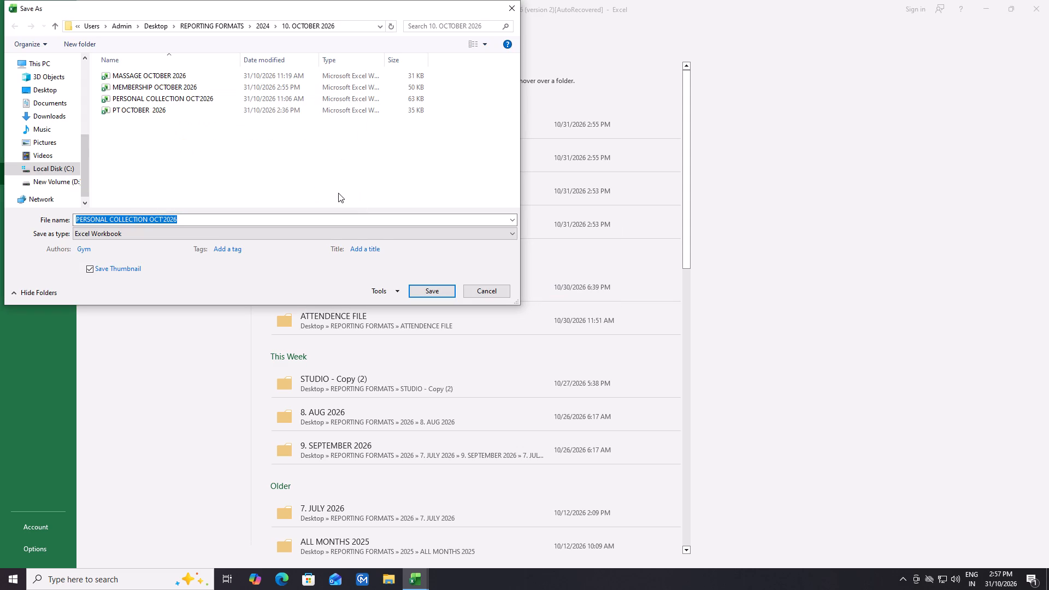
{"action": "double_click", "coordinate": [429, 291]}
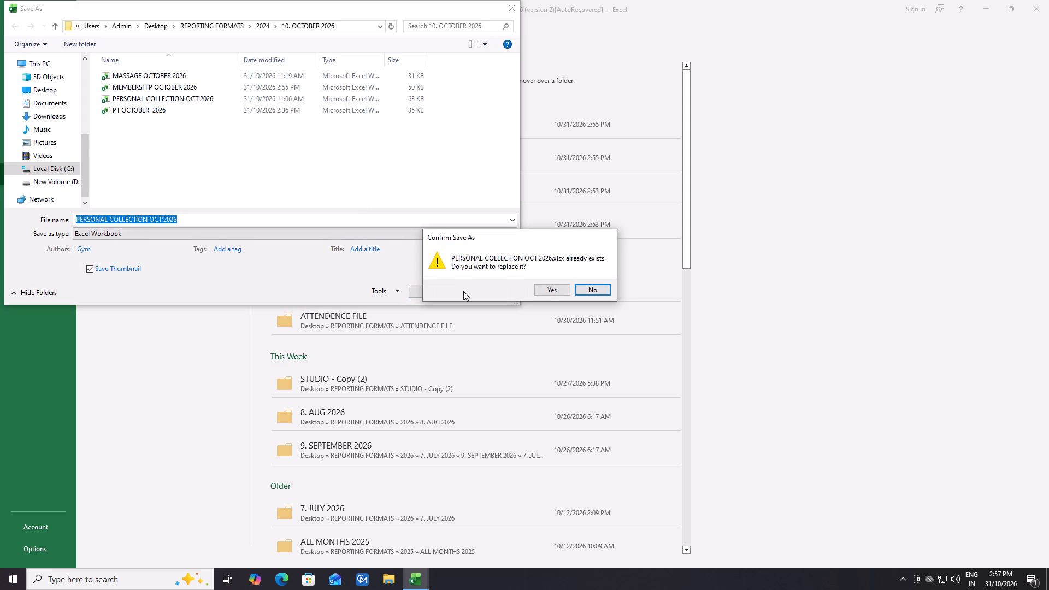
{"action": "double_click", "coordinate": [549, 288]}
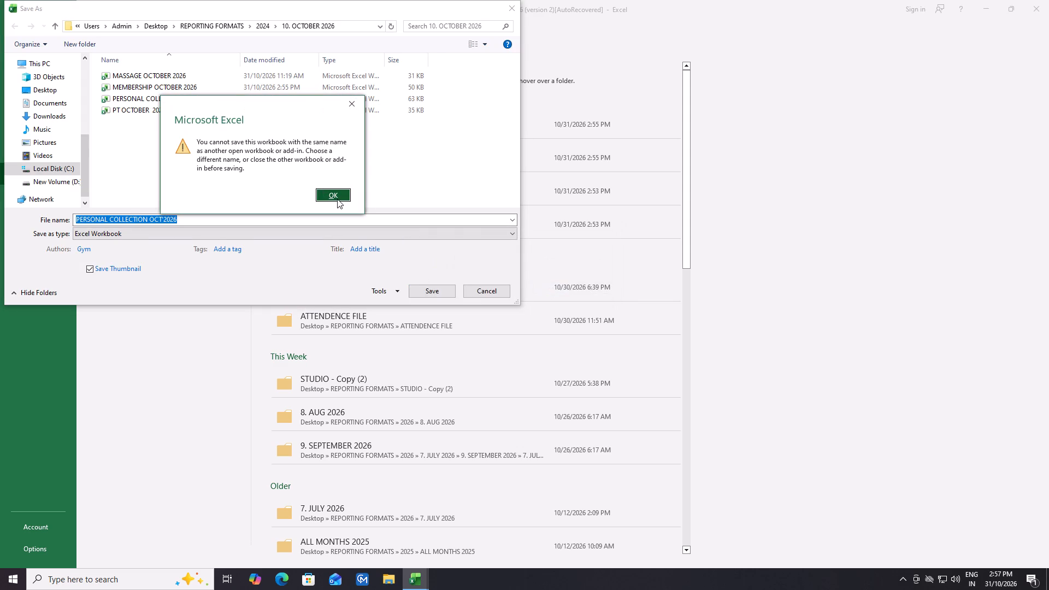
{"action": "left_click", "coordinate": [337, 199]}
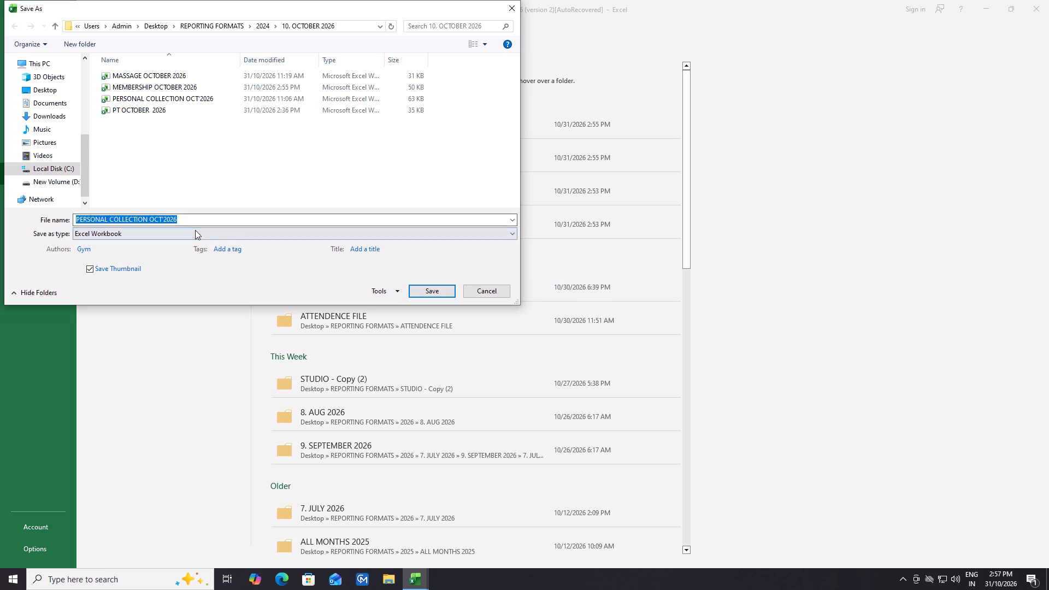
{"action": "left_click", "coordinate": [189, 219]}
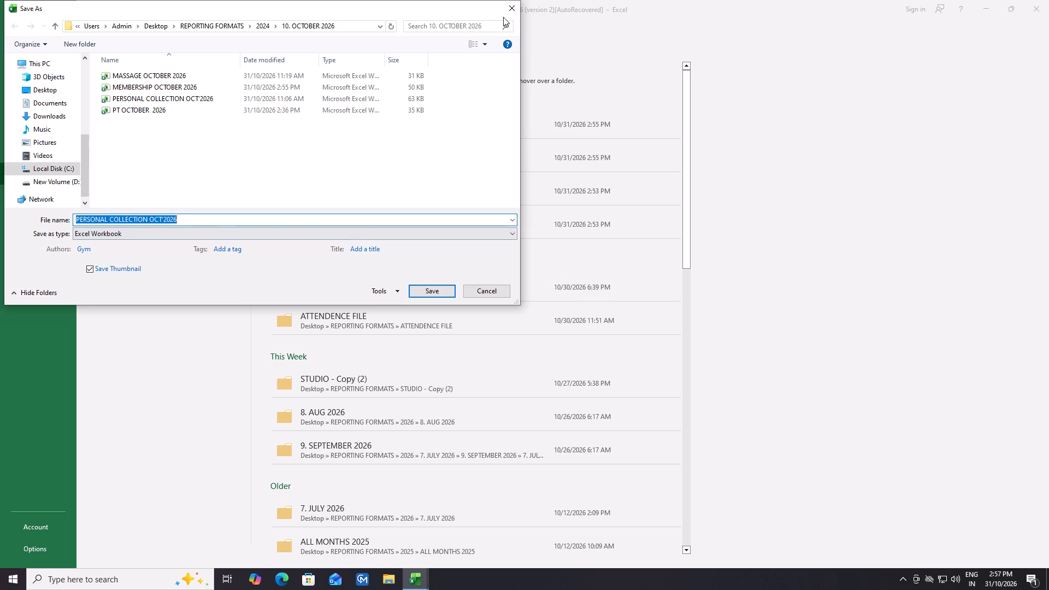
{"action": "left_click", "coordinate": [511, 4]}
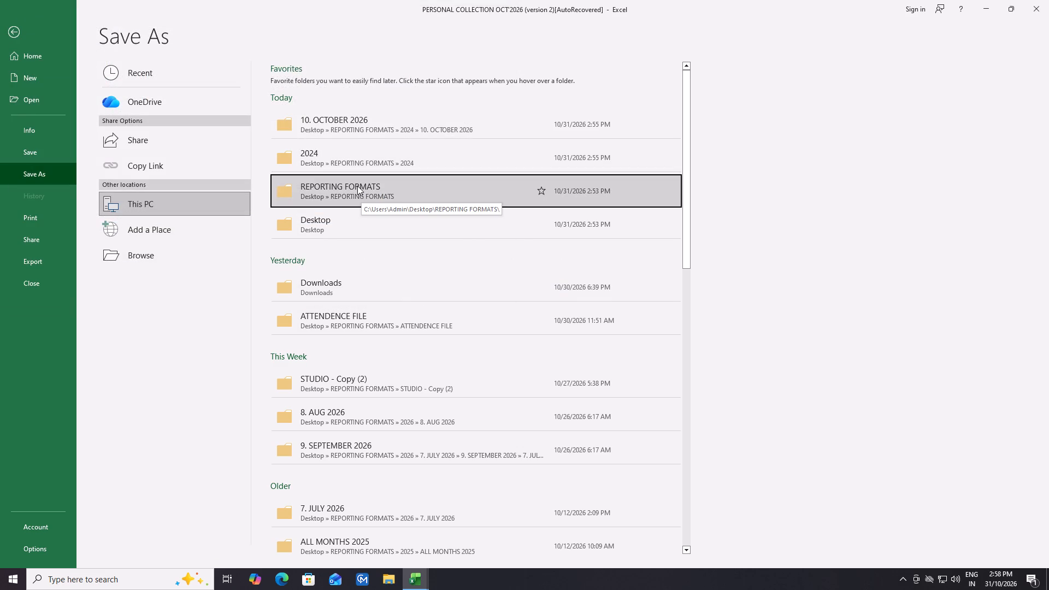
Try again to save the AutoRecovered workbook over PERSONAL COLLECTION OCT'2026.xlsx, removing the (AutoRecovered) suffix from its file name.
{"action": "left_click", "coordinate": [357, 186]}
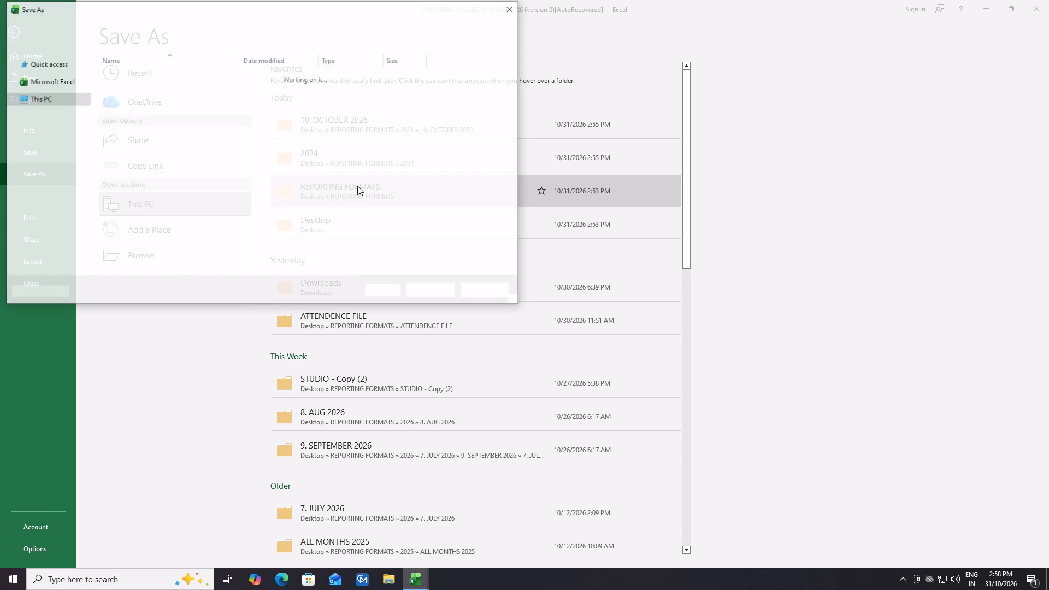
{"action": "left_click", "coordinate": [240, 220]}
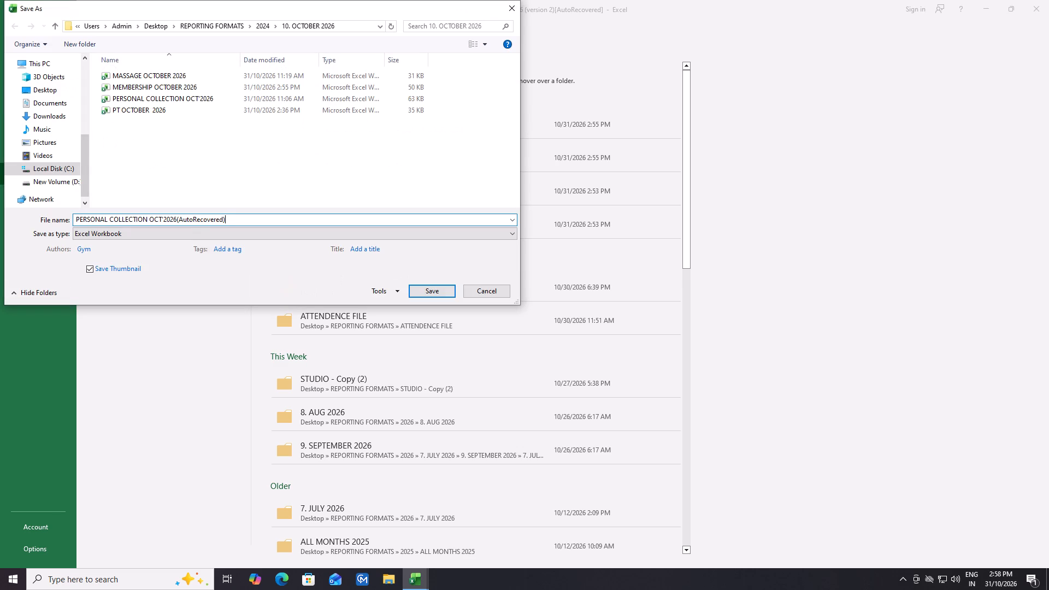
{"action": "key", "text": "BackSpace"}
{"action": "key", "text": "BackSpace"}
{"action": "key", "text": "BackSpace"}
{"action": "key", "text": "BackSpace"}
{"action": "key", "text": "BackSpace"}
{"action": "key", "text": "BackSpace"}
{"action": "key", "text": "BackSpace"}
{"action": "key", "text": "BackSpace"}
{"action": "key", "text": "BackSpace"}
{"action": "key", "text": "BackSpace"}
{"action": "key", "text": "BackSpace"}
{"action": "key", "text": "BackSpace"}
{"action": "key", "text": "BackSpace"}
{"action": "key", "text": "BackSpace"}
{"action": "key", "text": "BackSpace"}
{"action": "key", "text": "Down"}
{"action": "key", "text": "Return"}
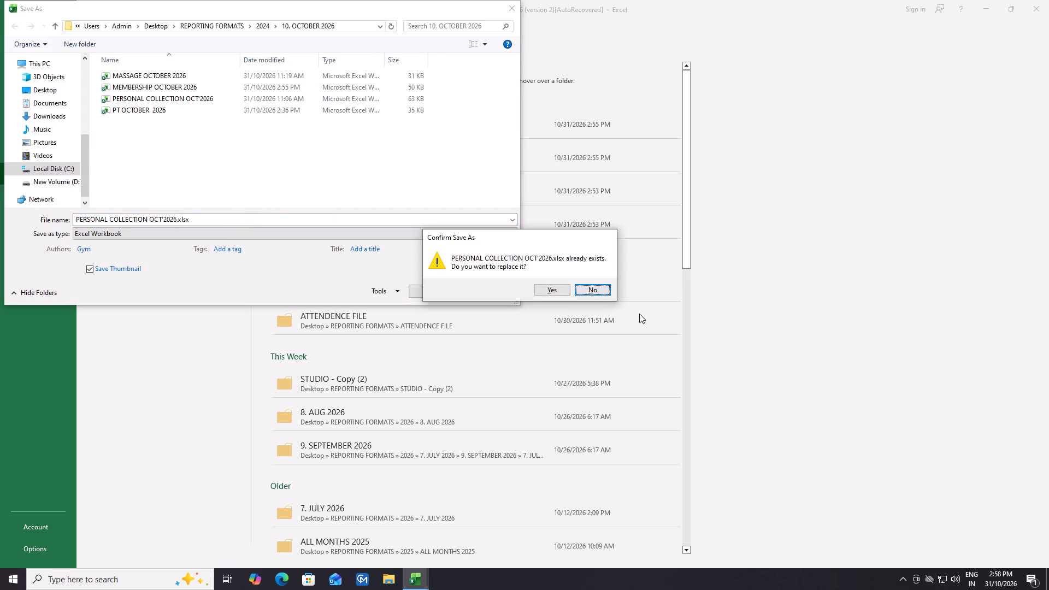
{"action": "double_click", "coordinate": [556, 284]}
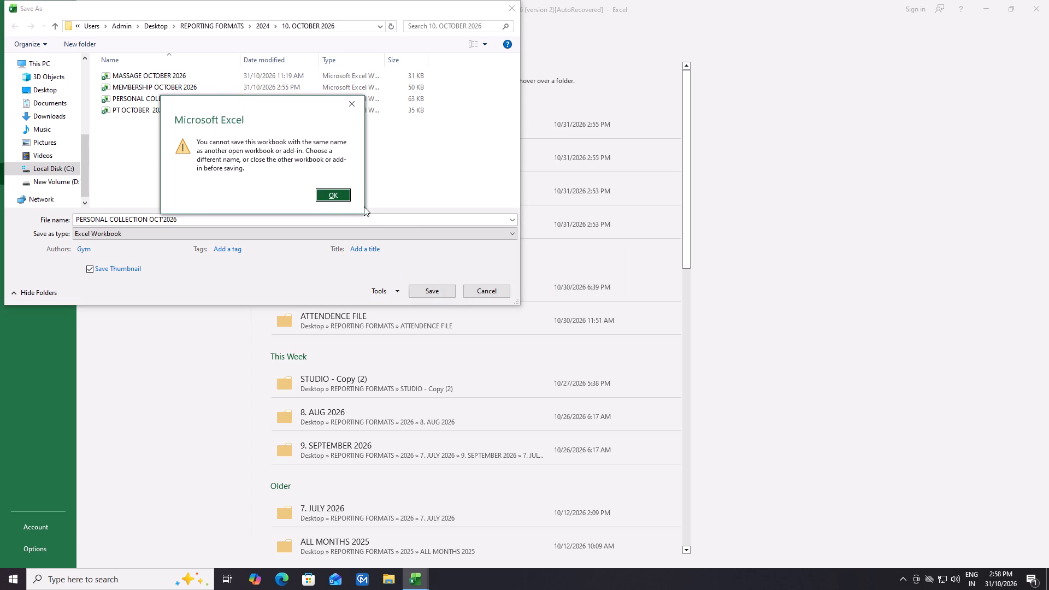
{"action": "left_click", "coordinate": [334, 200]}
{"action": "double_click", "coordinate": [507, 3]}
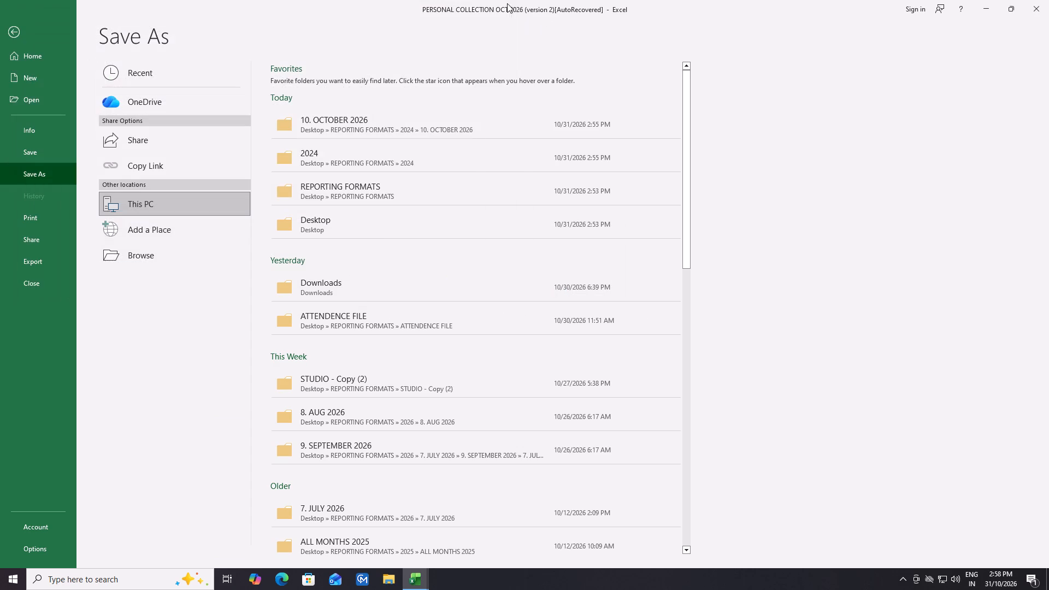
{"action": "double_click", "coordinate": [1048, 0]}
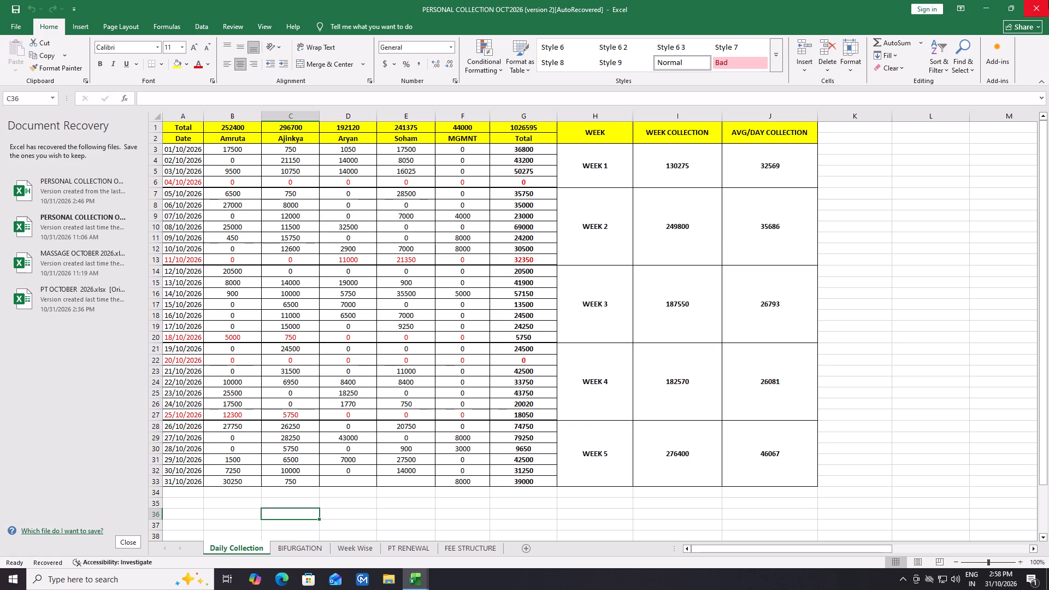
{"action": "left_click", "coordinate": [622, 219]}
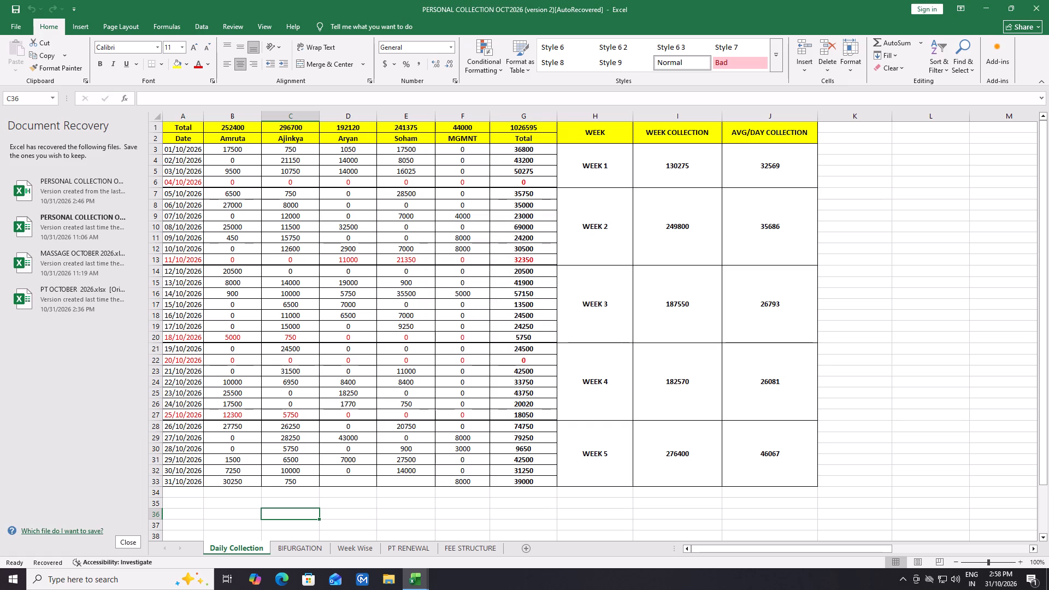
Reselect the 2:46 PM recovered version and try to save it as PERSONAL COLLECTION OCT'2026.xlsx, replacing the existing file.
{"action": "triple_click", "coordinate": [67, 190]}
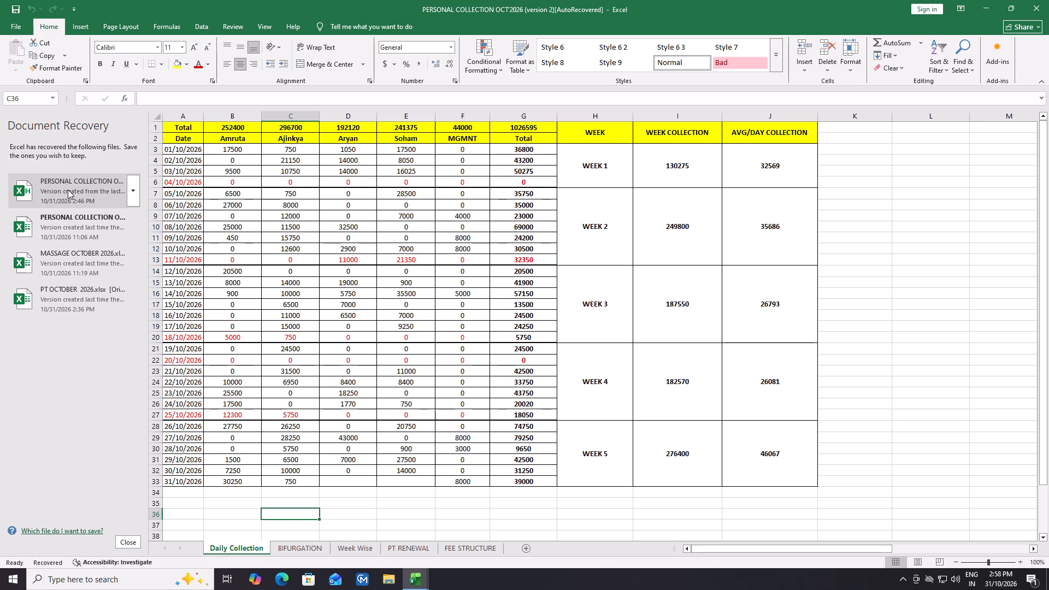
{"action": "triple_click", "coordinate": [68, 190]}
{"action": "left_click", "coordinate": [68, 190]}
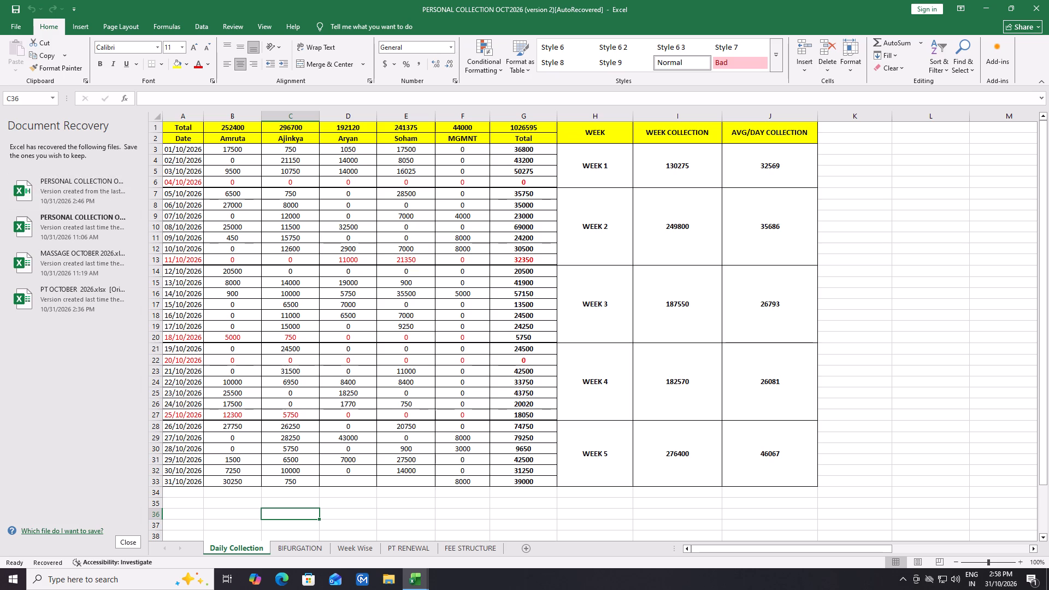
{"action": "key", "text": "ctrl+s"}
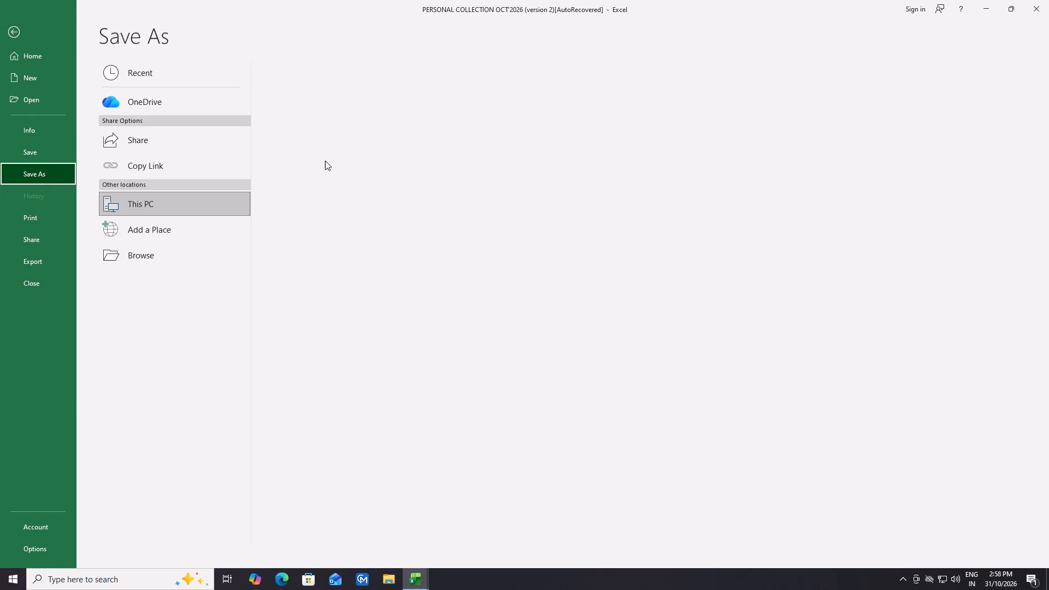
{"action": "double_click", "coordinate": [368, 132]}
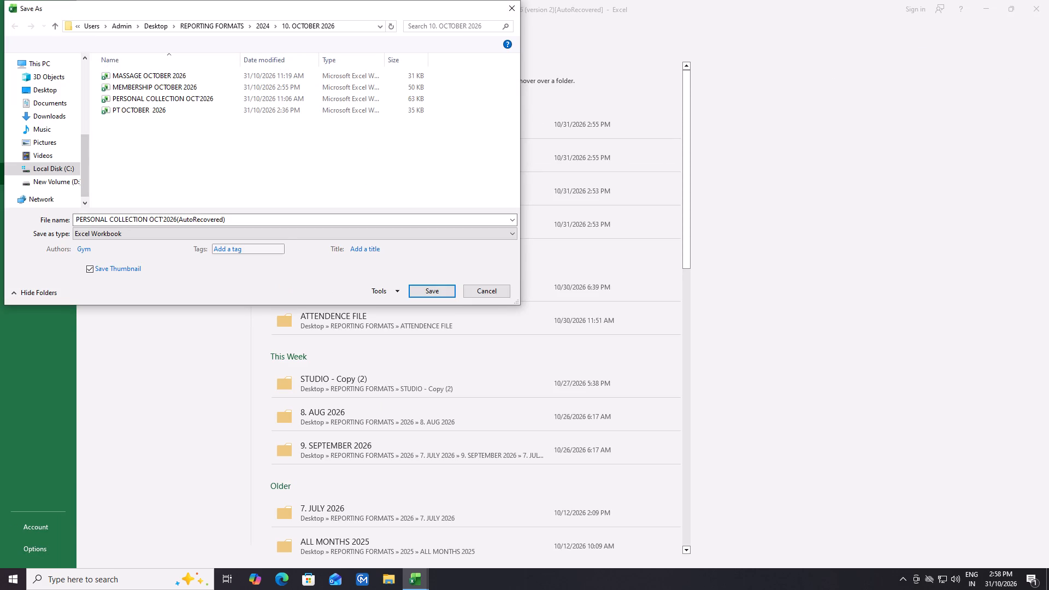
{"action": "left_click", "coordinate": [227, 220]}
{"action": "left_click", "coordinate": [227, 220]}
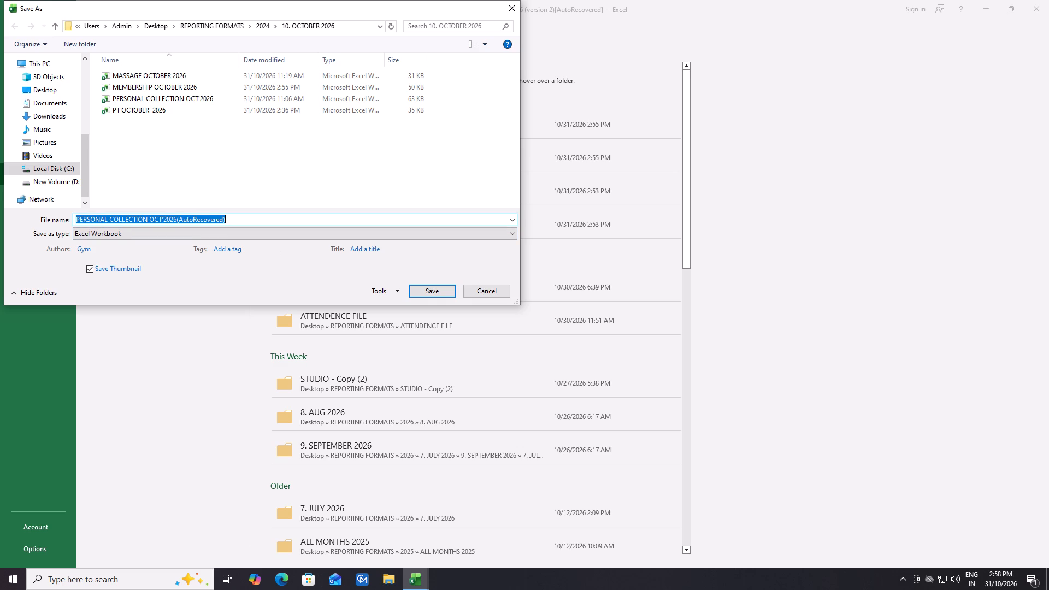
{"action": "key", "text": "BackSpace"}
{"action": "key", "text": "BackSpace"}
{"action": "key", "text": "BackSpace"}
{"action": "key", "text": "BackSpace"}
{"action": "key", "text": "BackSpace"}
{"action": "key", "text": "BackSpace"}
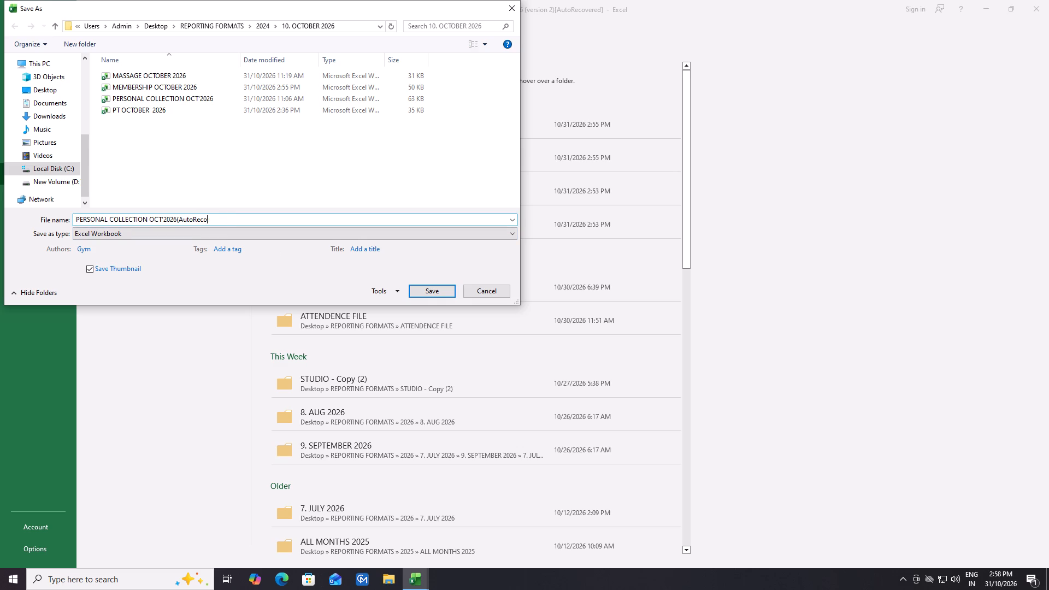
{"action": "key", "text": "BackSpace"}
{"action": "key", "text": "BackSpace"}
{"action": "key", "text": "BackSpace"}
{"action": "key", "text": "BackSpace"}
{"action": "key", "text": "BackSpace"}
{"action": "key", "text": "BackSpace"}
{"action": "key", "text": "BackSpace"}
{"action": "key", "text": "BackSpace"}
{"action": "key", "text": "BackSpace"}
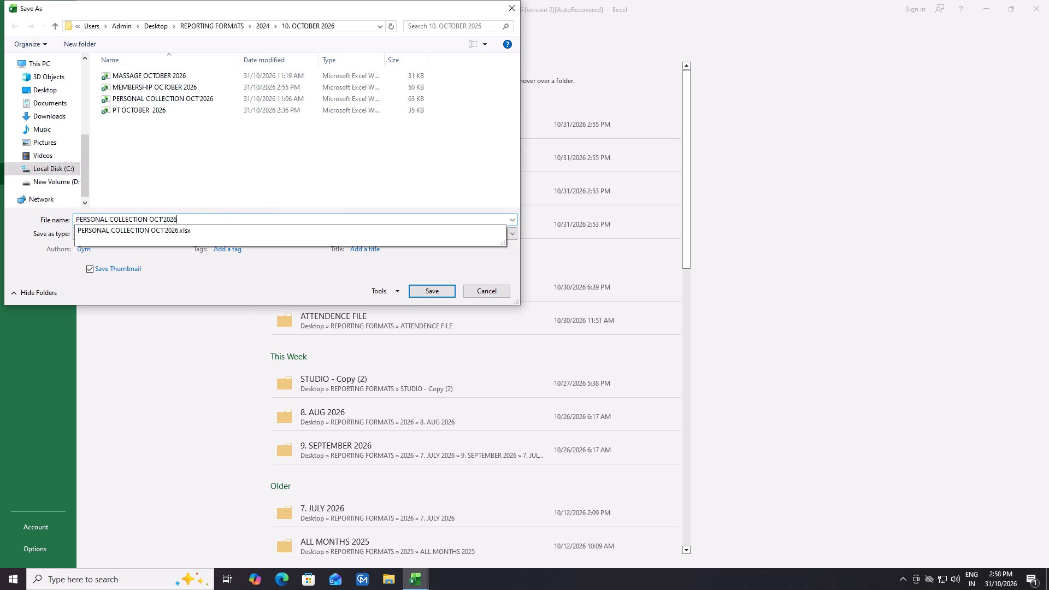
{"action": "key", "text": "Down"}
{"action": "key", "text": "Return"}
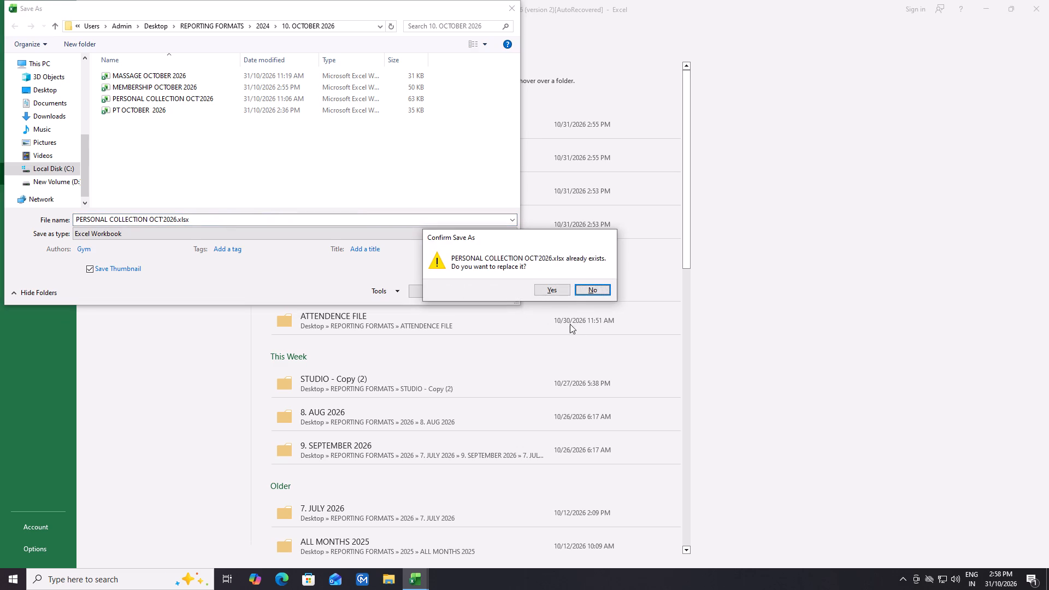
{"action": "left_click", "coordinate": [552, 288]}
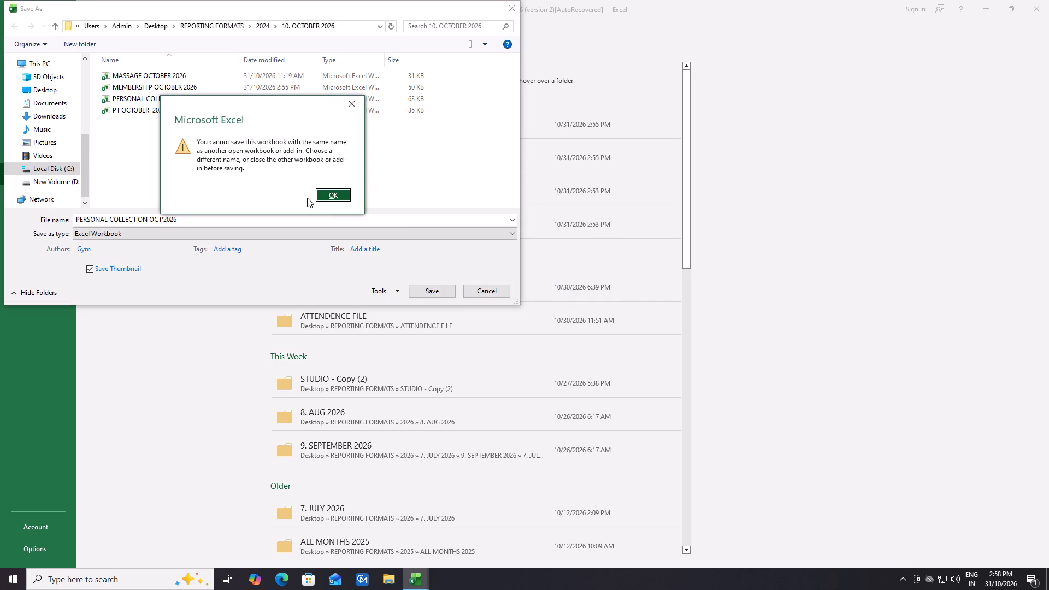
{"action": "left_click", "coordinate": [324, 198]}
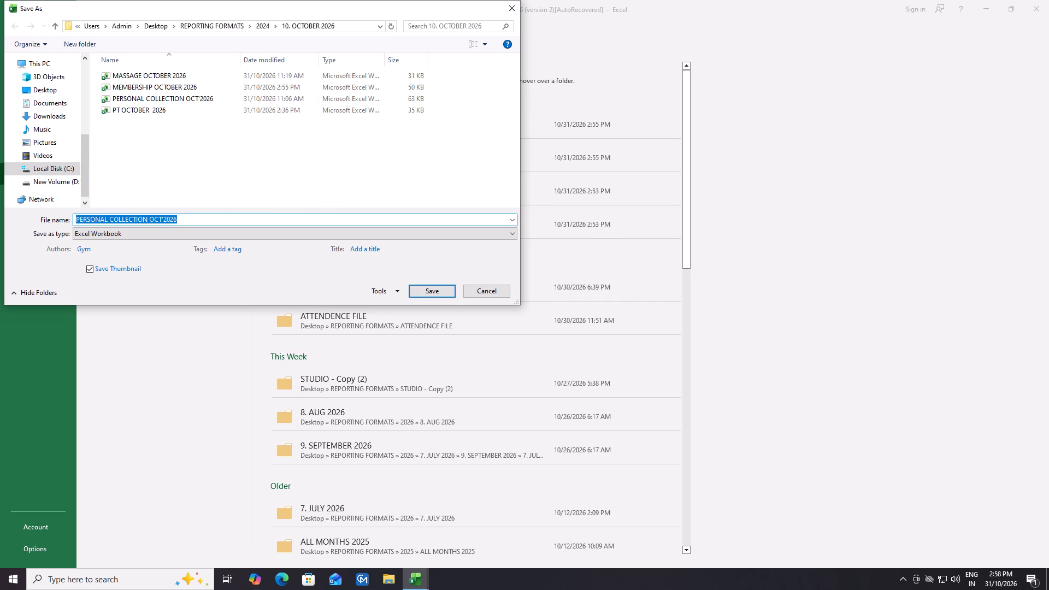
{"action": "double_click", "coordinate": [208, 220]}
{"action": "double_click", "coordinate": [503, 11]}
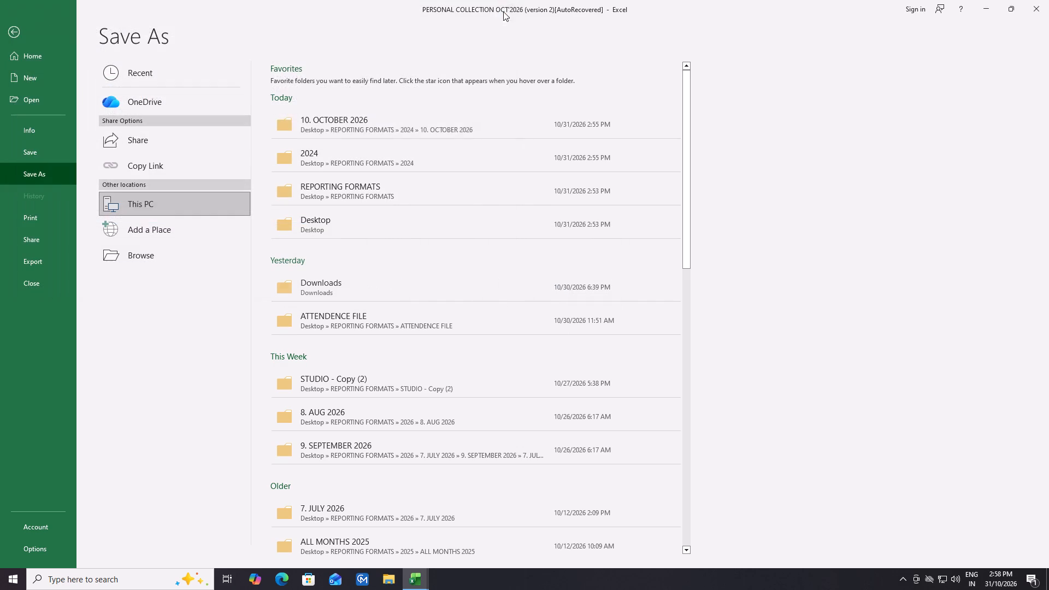
Open the recovered MASSAGE OCTOBER 2026 workbook from Document Recovery, save it and close it.
{"action": "left_click", "coordinate": [1048, 0]}
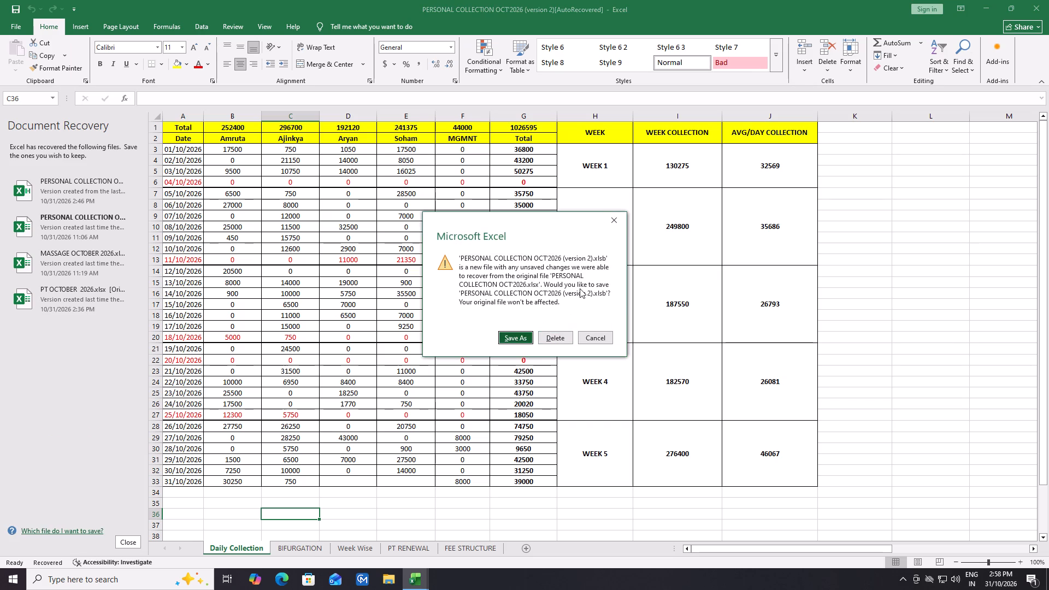
{"action": "left_click", "coordinate": [614, 220]}
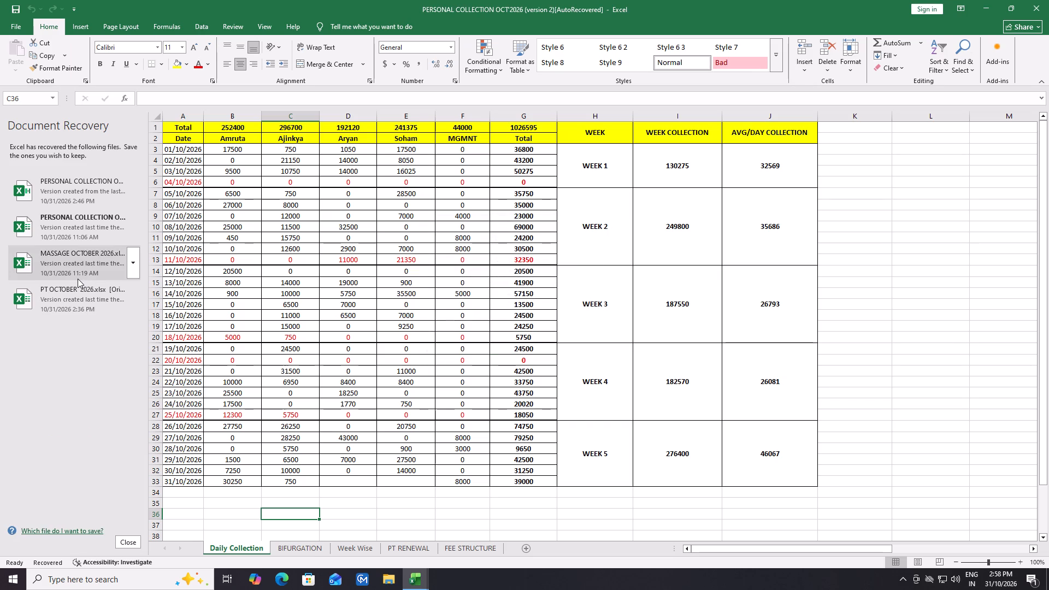
{"action": "triple_click", "coordinate": [78, 279]}
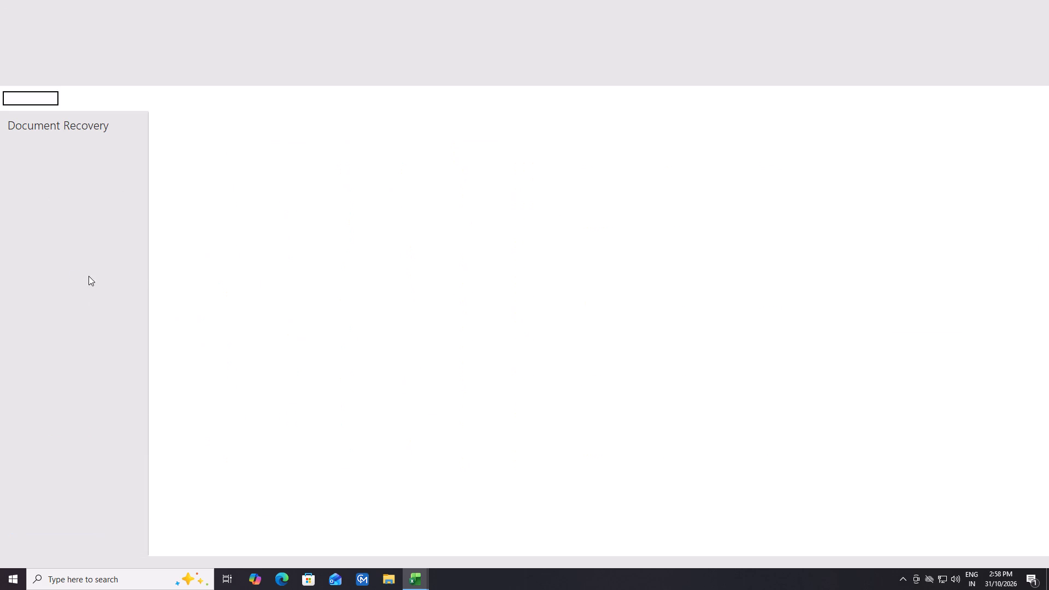
{"action": "key", "text": "ctrl+s"}
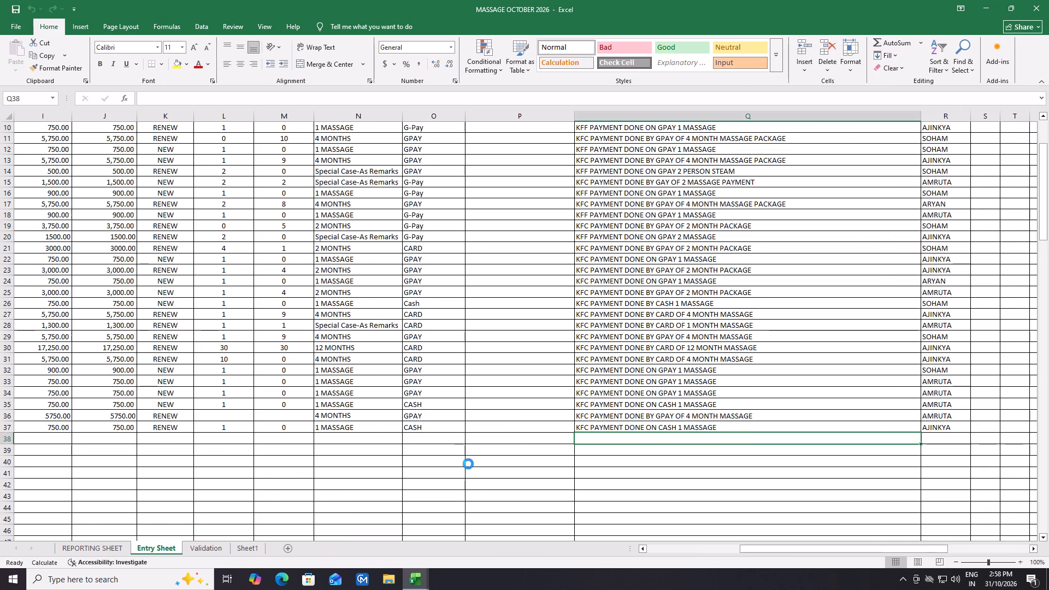
{"action": "left_click", "coordinate": [1046, 0]}
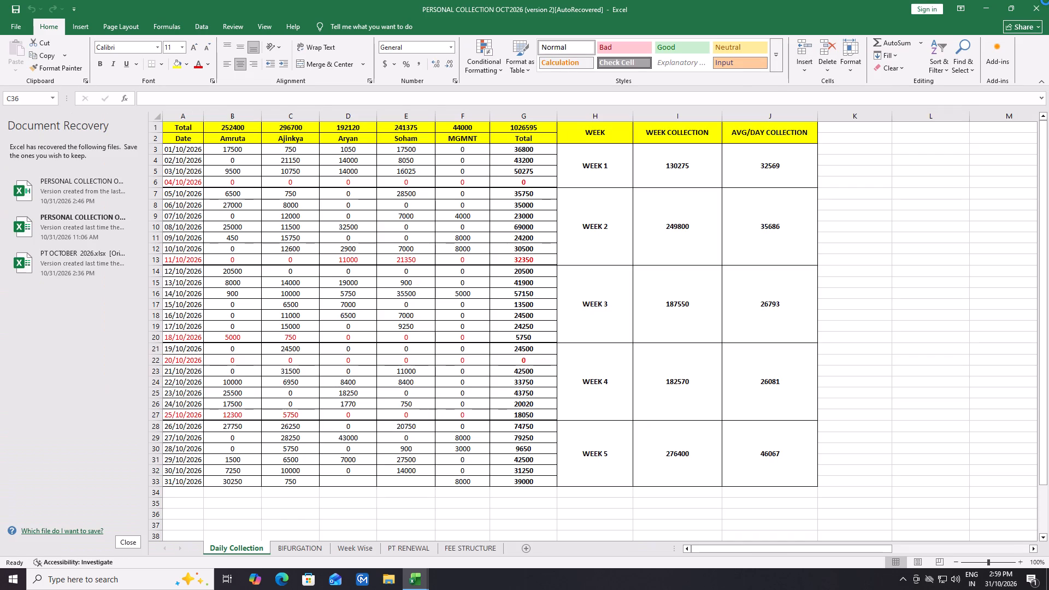
Open the recovered PT OCTOBER 2026 workbook from Document Recovery, save it and close it.
{"action": "triple_click", "coordinate": [83, 270]}
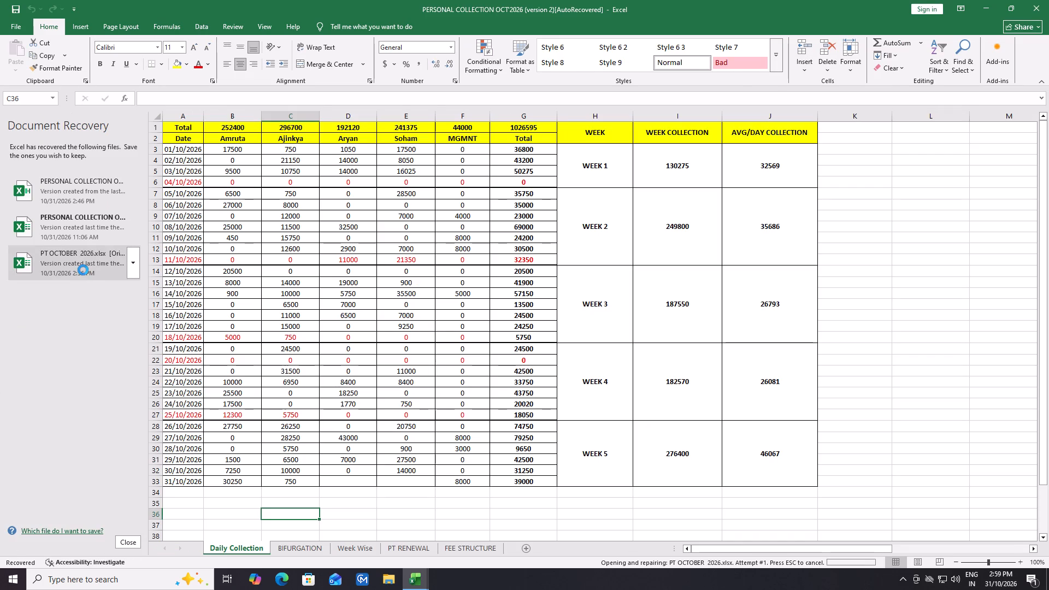
{"action": "left_click", "coordinate": [357, 392]}
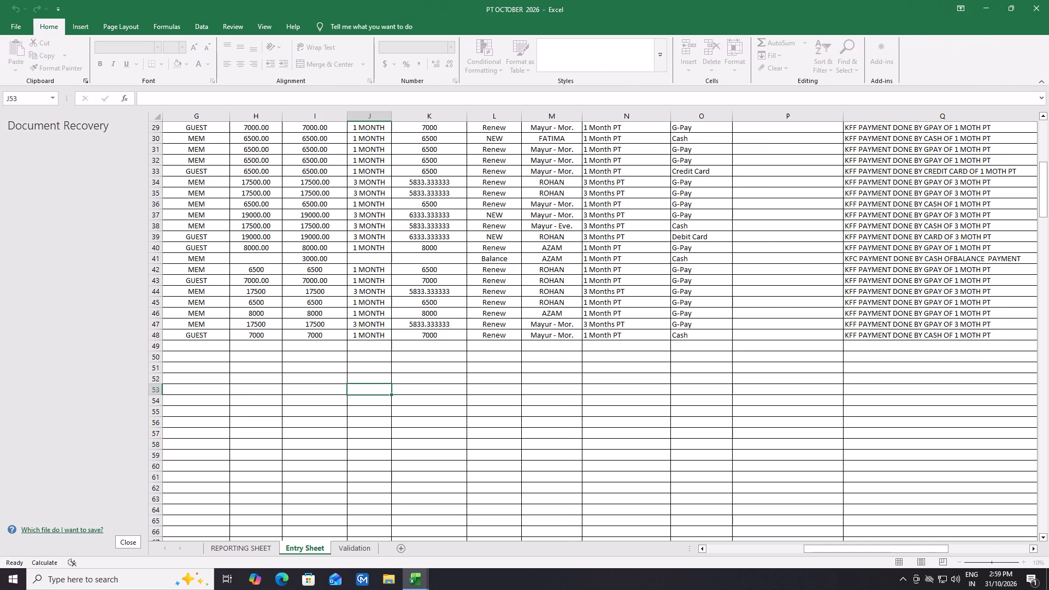
{"action": "key", "text": "ctrl+s"}
{"action": "left_click", "coordinate": [1043, 0]}
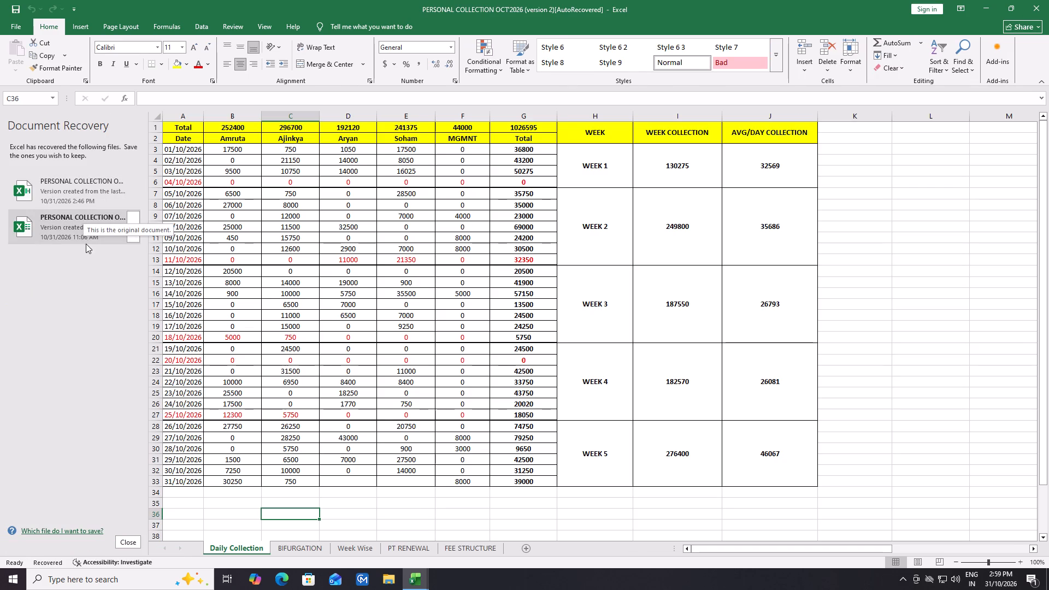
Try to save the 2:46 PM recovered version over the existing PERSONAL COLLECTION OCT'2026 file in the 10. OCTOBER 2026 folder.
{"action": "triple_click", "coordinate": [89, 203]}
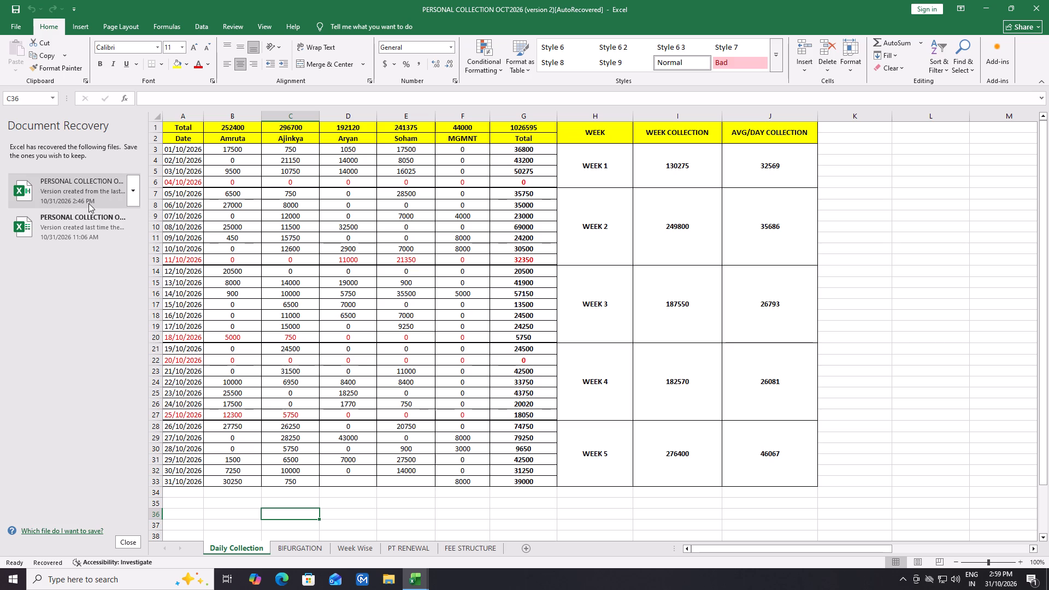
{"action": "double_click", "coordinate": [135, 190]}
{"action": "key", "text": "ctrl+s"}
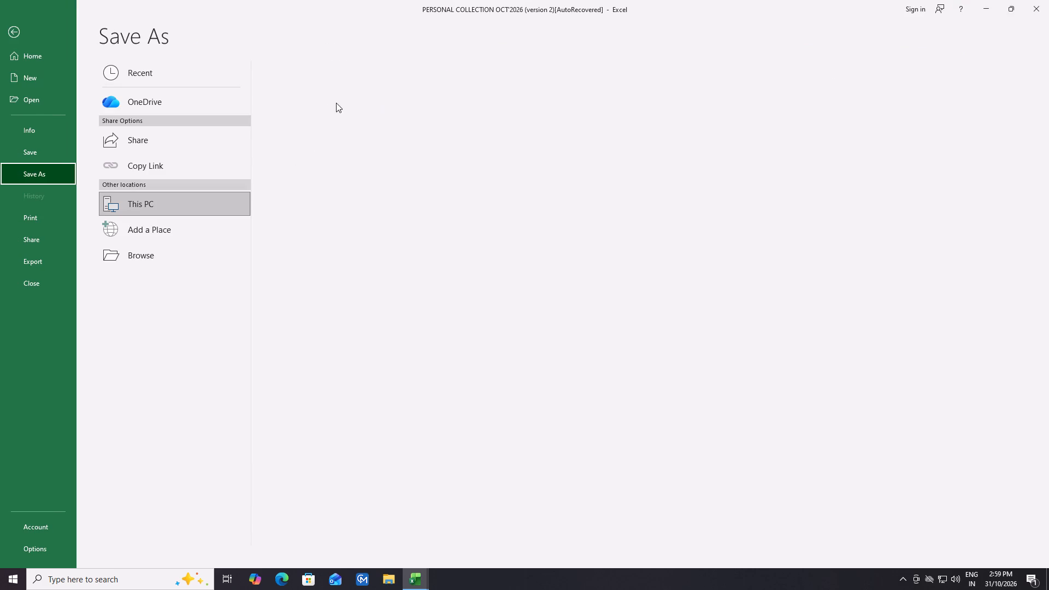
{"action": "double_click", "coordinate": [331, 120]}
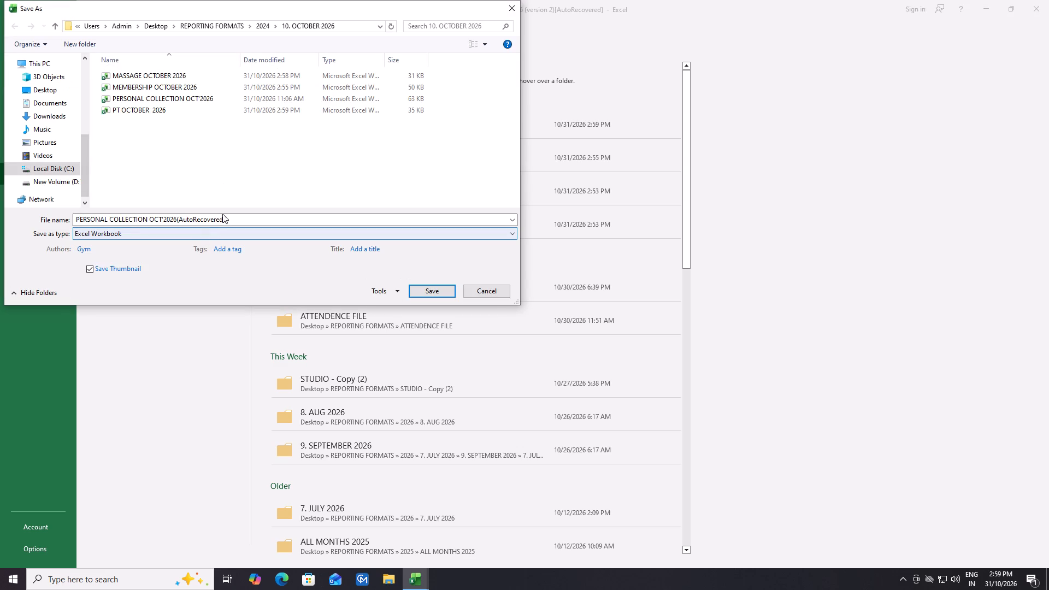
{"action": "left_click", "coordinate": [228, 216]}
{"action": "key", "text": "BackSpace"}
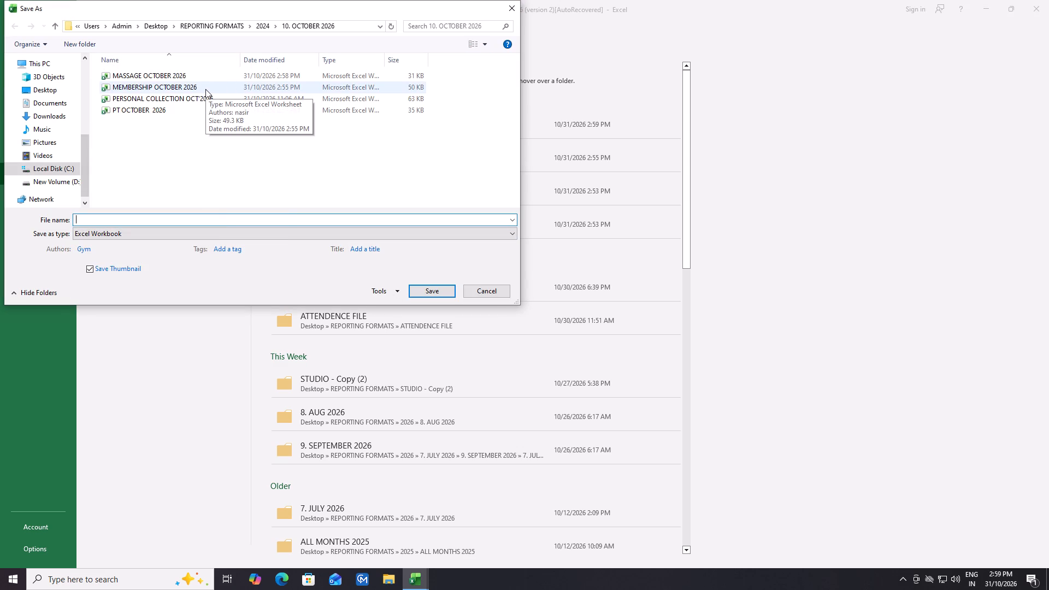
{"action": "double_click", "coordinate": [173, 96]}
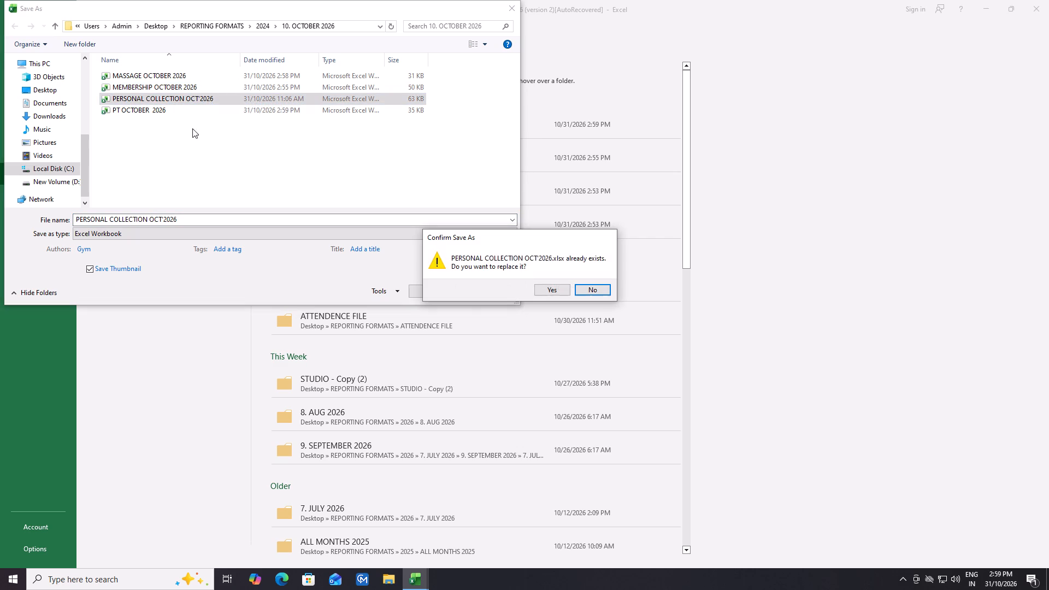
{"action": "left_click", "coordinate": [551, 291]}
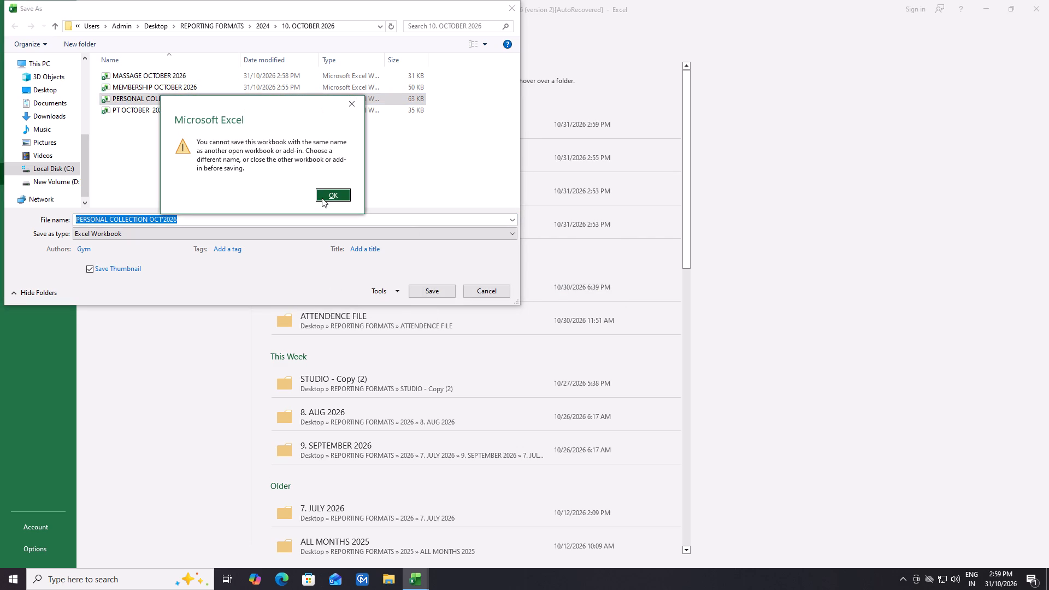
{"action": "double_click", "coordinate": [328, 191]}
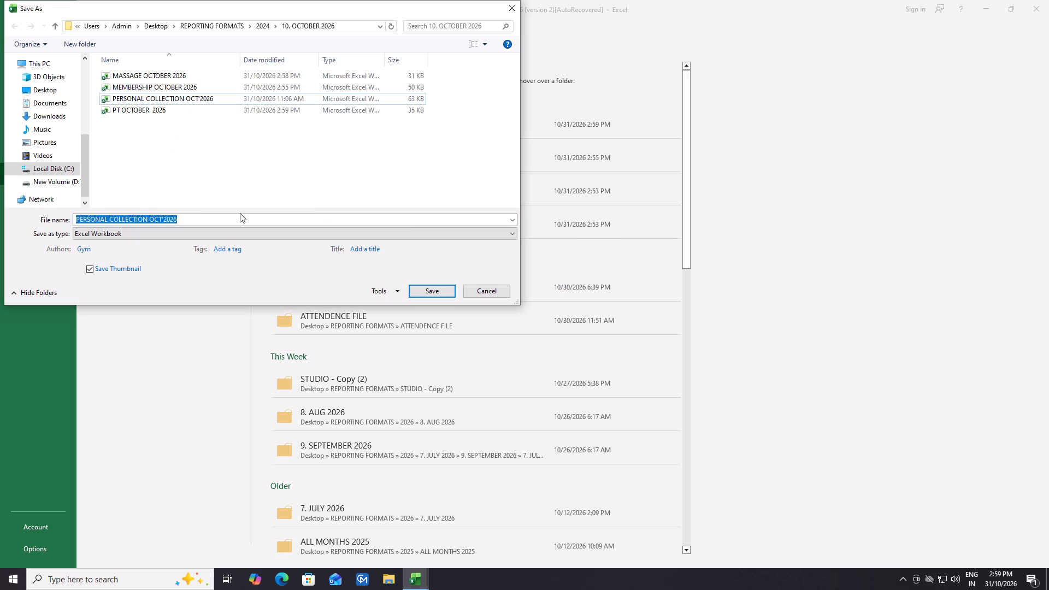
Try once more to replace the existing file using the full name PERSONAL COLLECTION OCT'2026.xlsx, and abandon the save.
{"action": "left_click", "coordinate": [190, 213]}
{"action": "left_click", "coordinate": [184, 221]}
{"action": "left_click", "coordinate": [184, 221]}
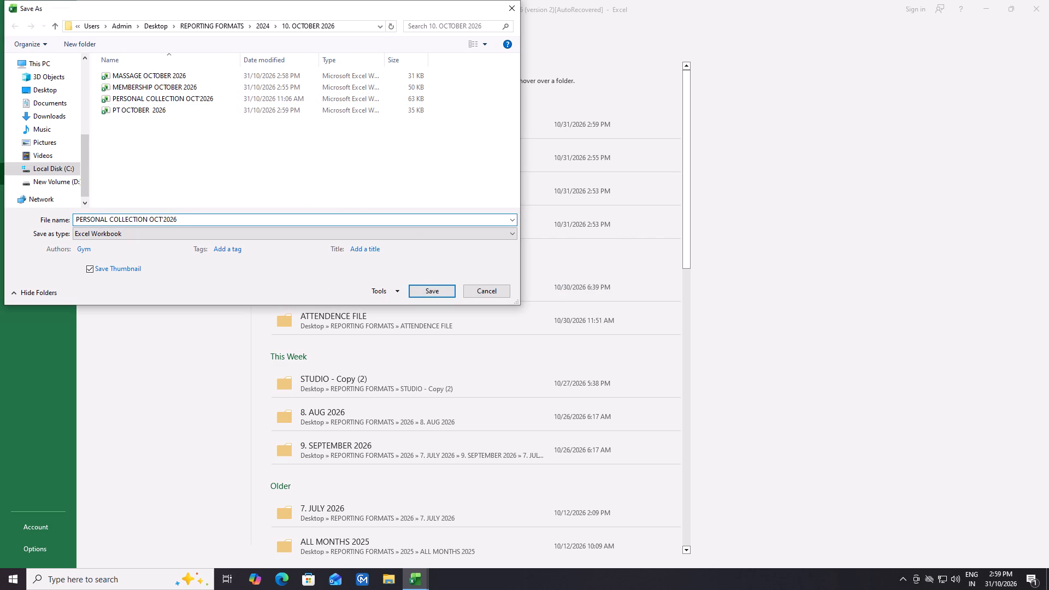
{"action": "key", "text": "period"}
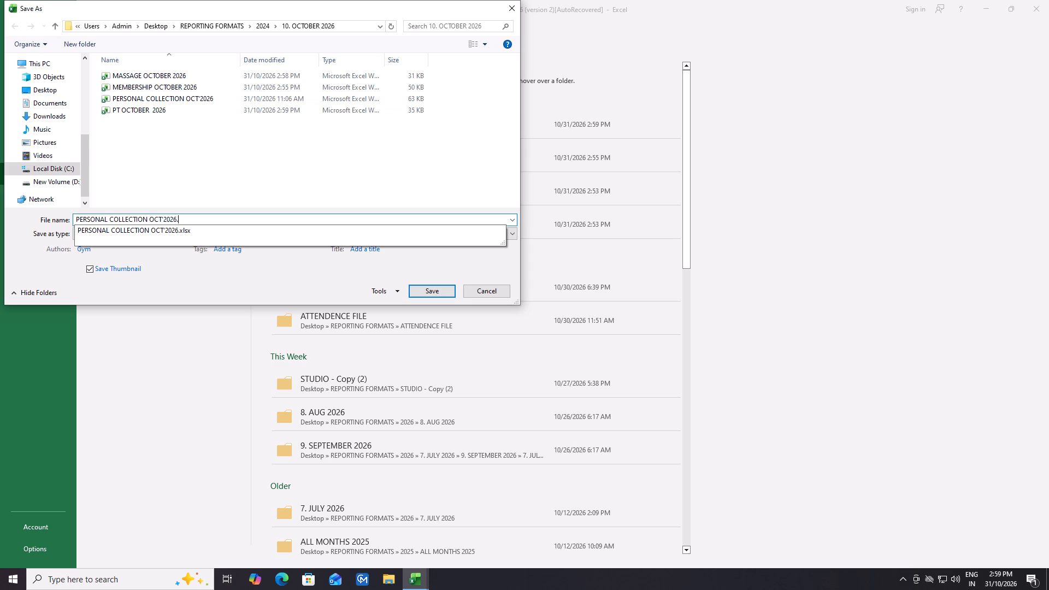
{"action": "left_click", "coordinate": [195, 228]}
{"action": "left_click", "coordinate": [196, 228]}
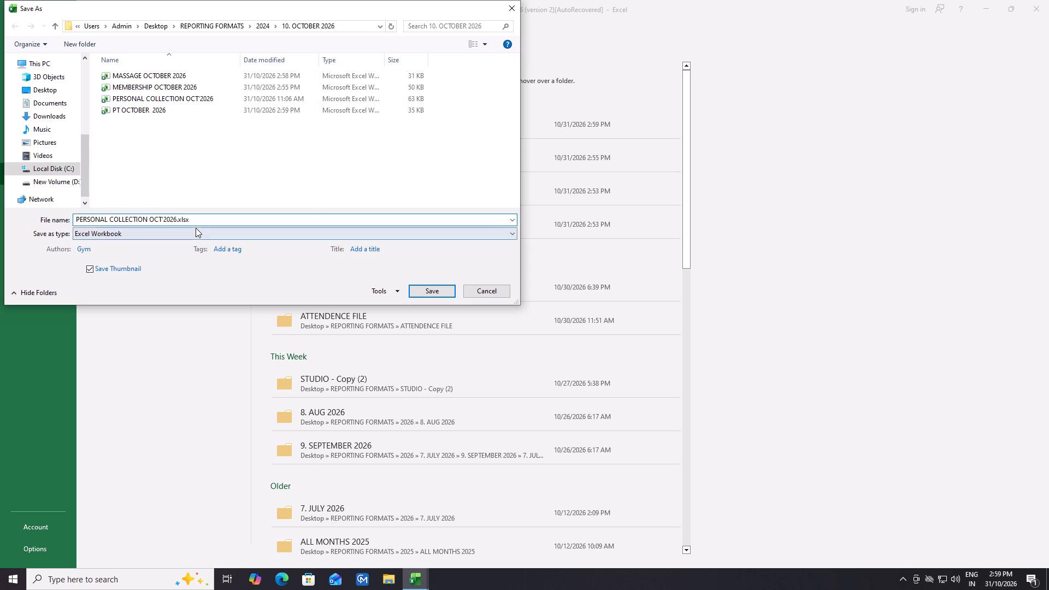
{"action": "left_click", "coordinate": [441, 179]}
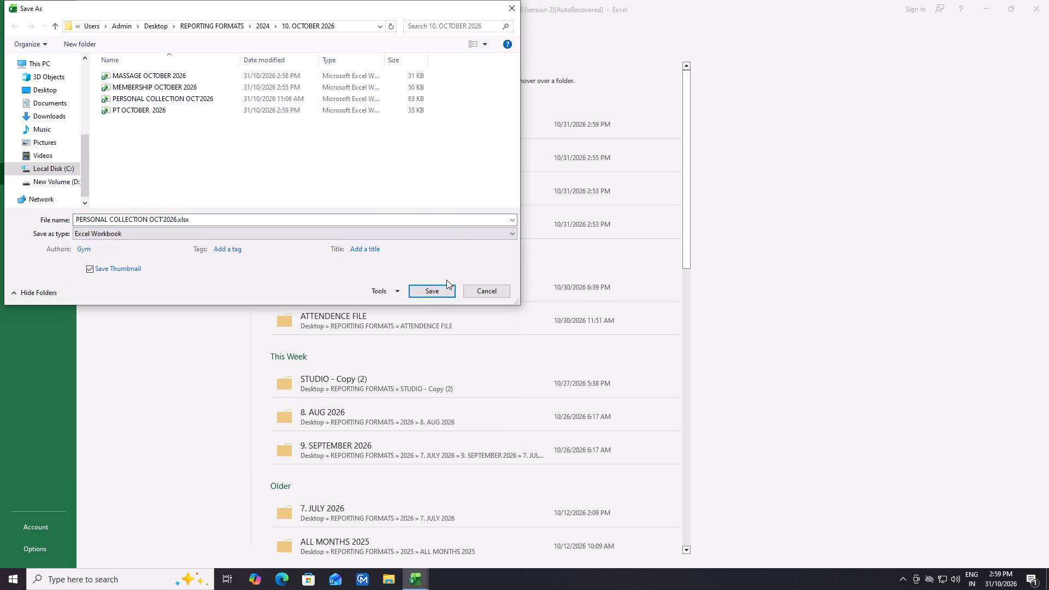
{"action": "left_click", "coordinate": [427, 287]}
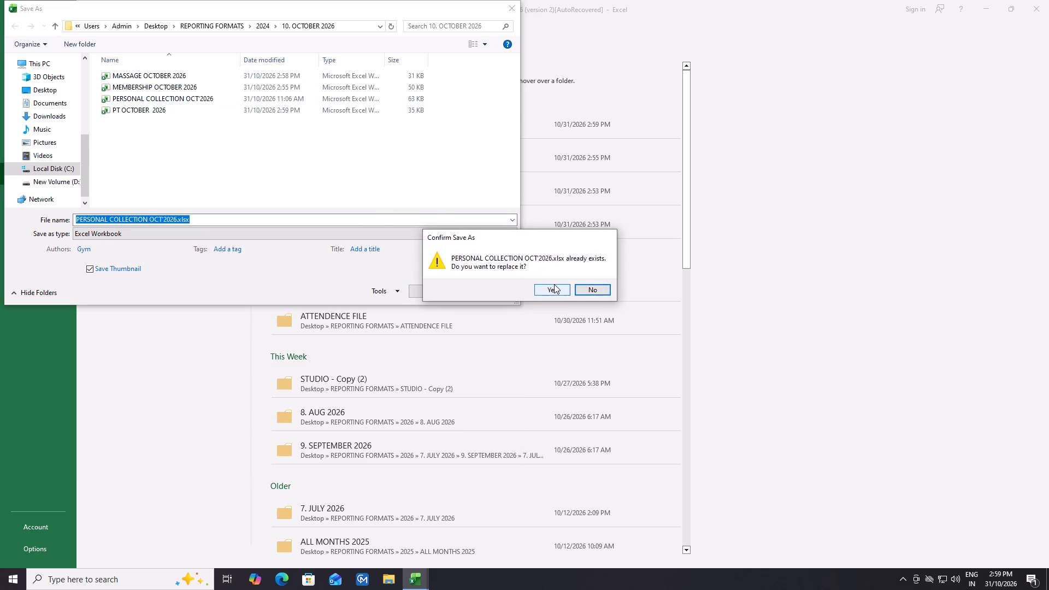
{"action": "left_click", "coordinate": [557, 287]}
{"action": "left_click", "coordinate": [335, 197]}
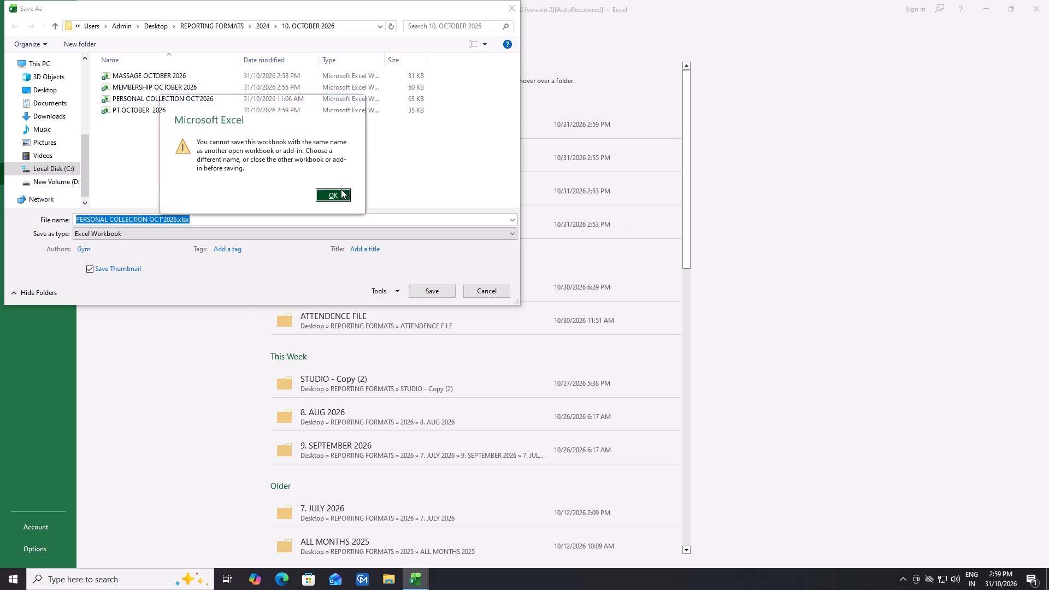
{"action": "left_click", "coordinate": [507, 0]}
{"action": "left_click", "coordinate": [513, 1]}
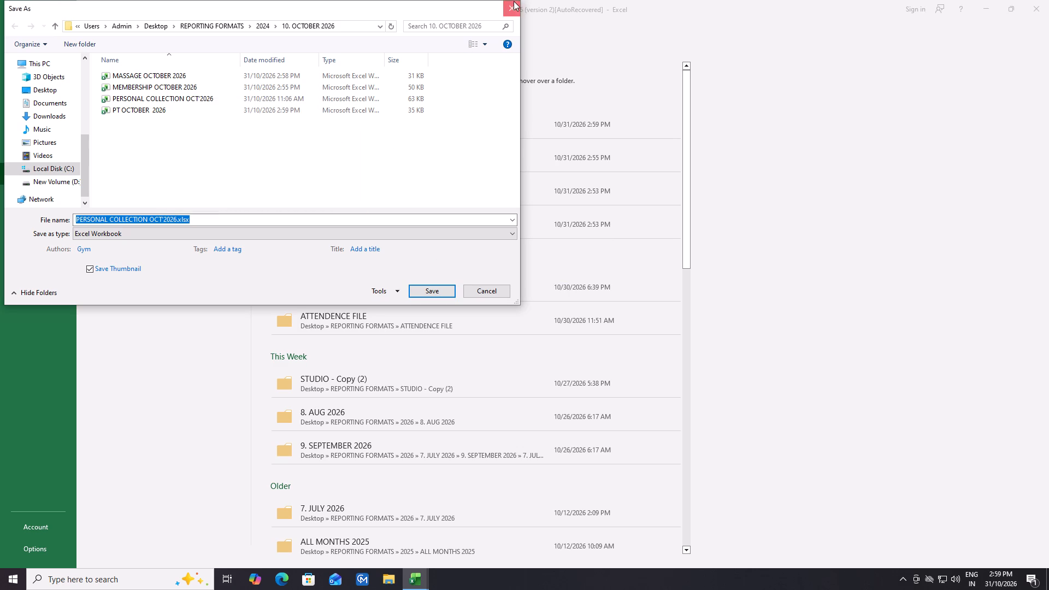
Close the AutoRecovered PERSONAL COLLECTION OCT'2026 workbook and delete its recovered version instead of saving it.
{"action": "left_click", "coordinate": [1048, 0]}
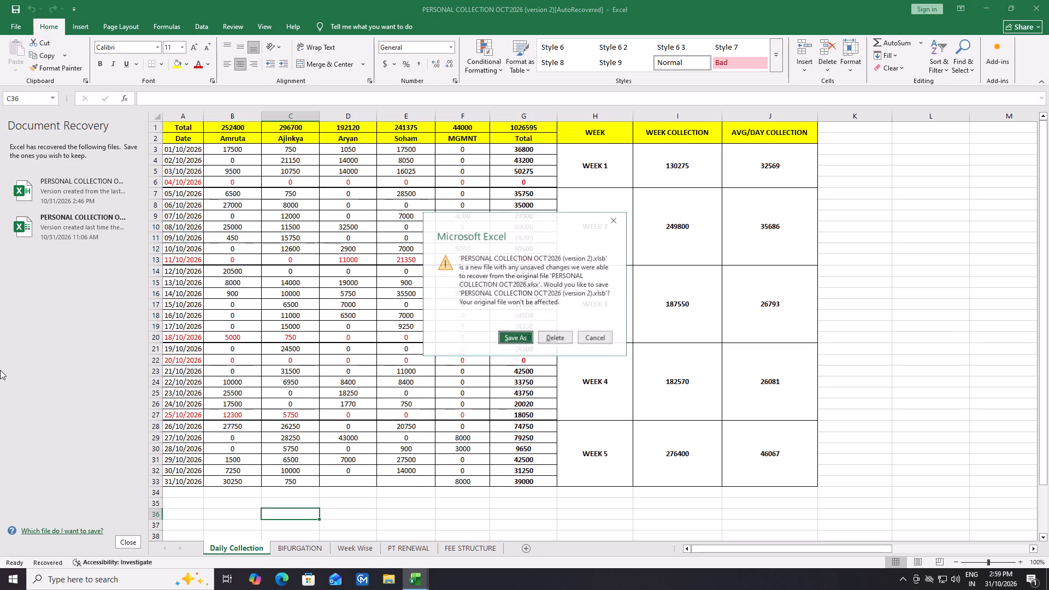
{"action": "left_click", "coordinate": [558, 336]}
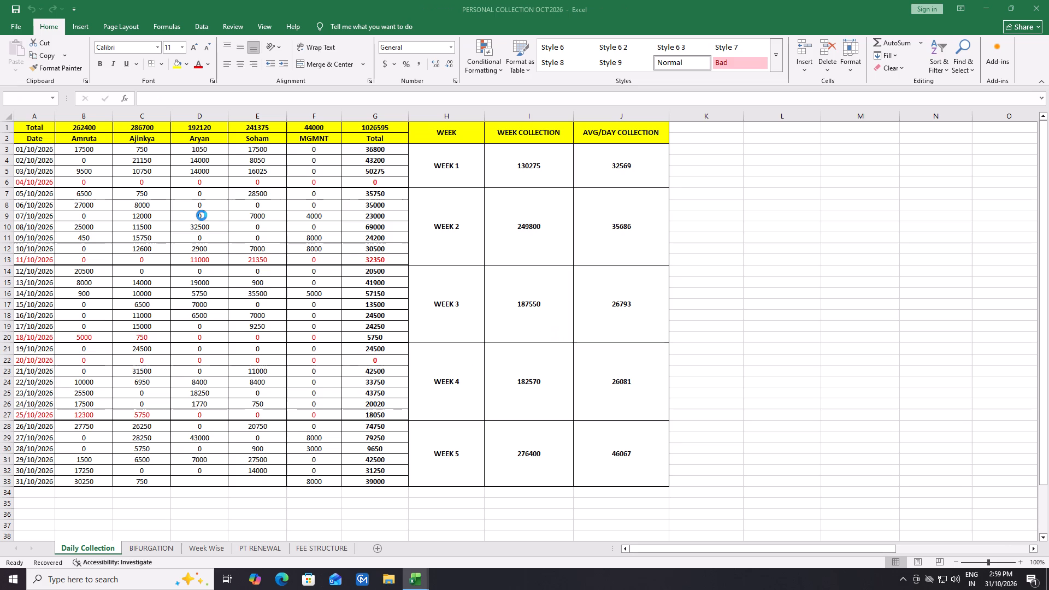
Check the formulas behind Amruta's 30/10/2026 and 31/10/2026 collections on the Daily Collection sheet.
{"action": "left_click", "coordinate": [325, 518]}
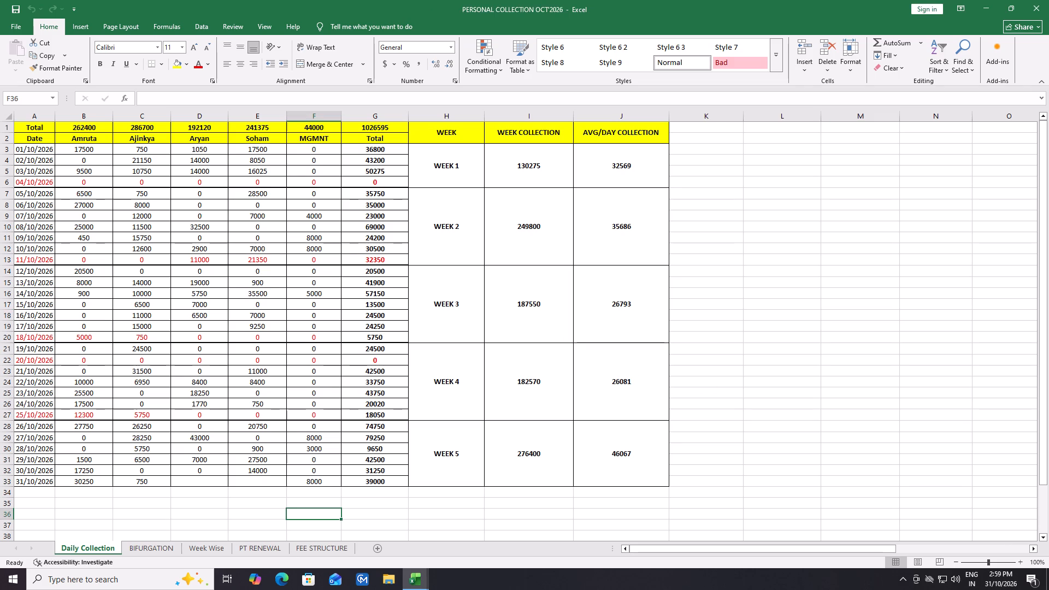
{"action": "left_click", "coordinate": [92, 481]}
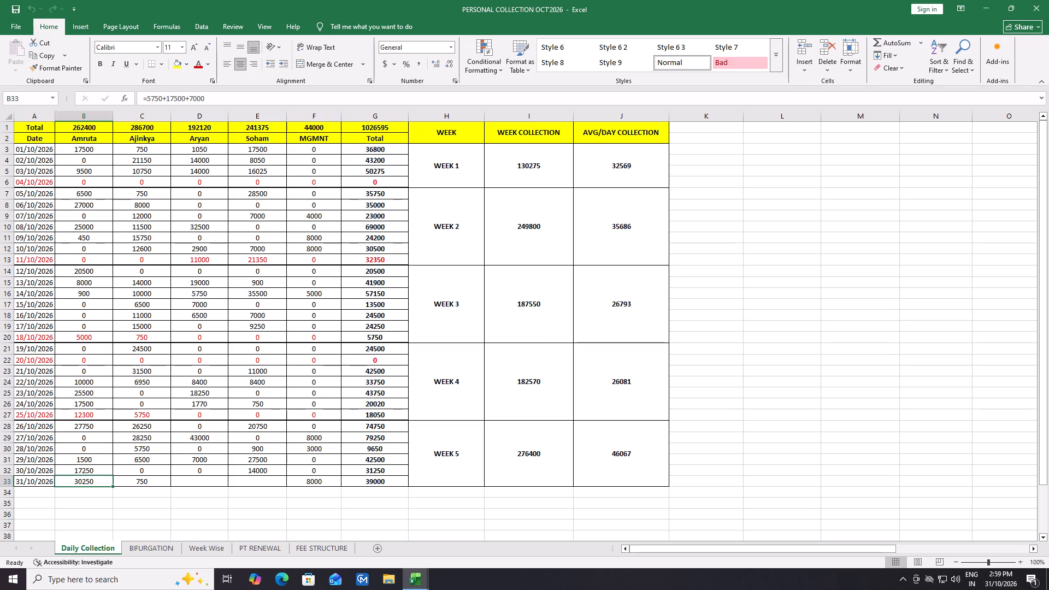
{"action": "left_click", "coordinate": [97, 473]}
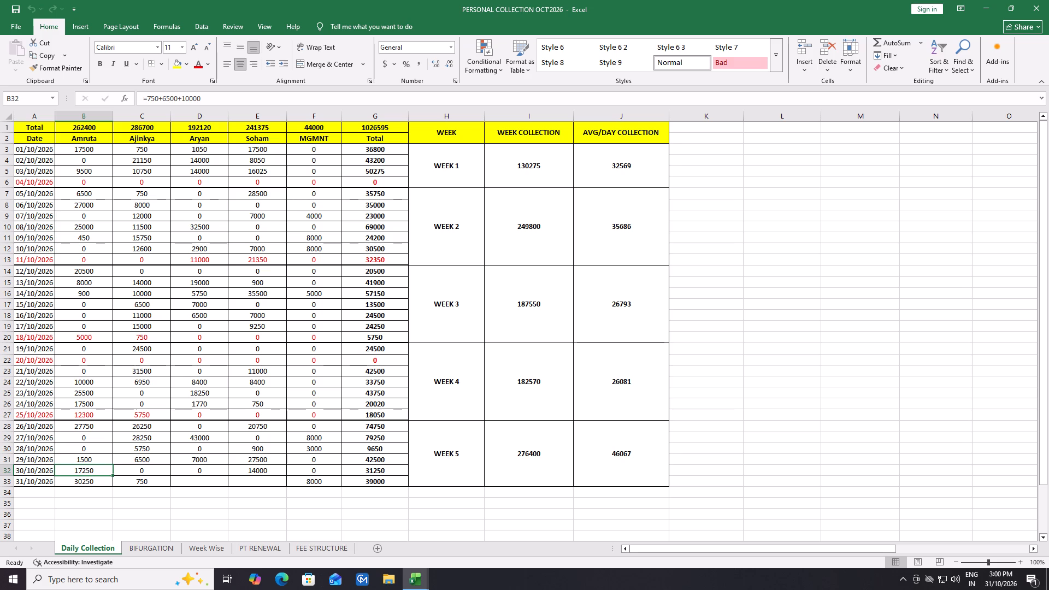
{"action": "left_click", "coordinate": [823, 290]}
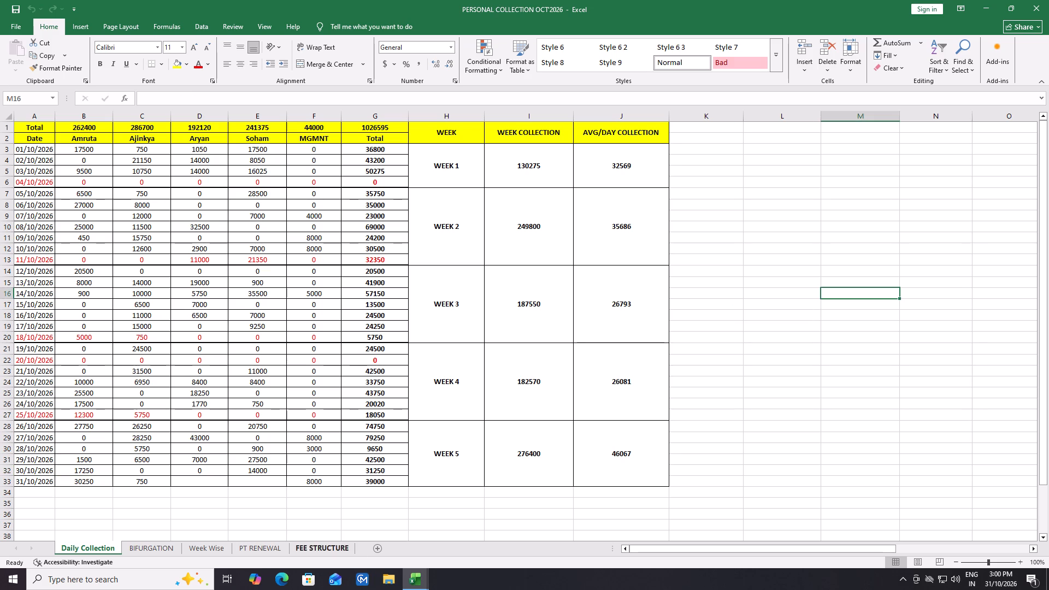
{"action": "left_click", "coordinate": [358, 506]}
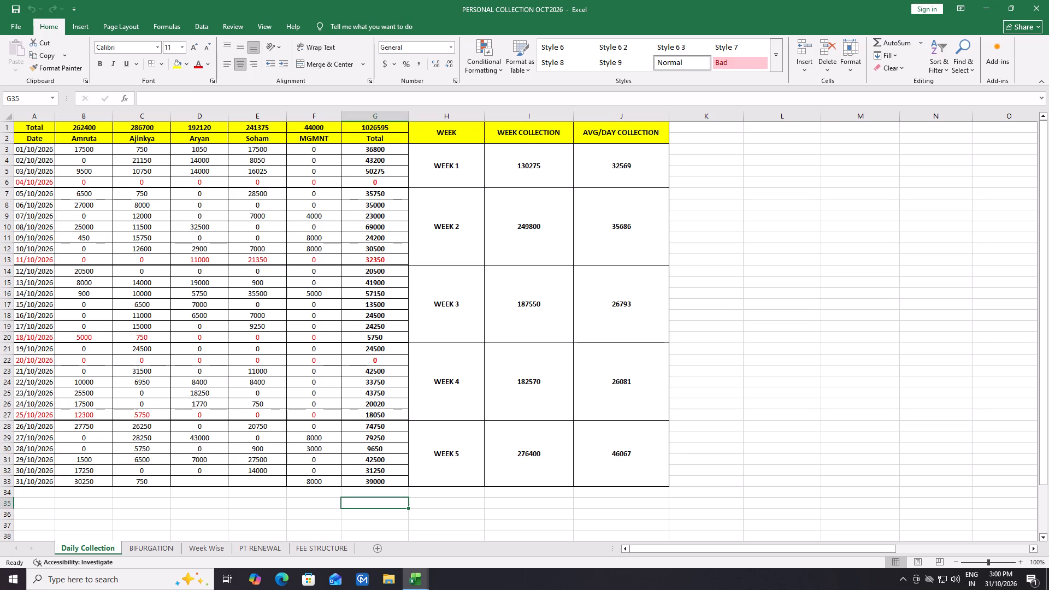
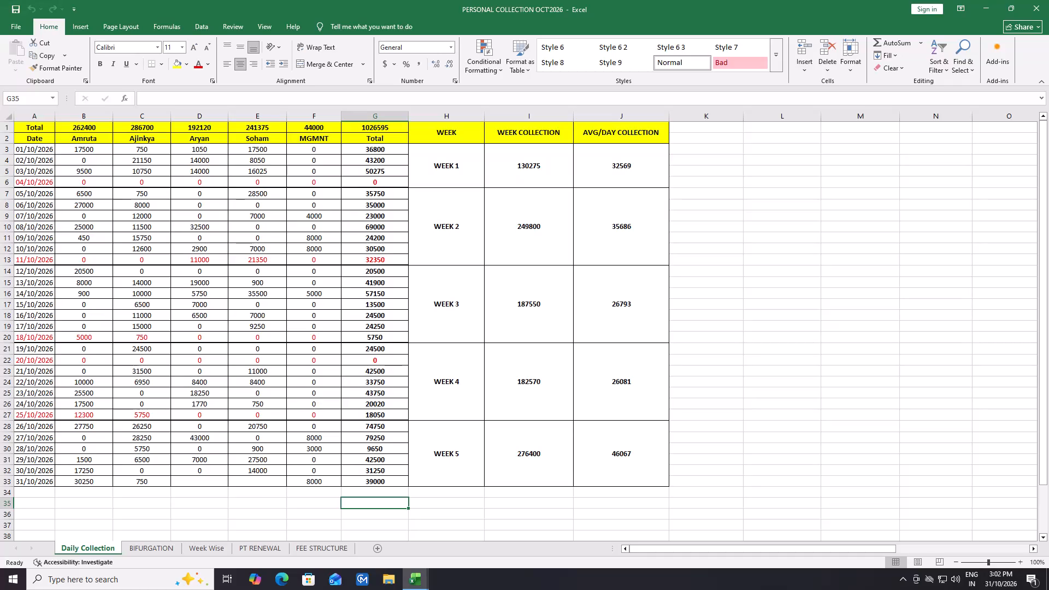
Remove the +10000 from the formula for Amruta's 30/10/2026 collection, leaving =750+6500.
{"action": "left_click", "coordinate": [97, 473]}
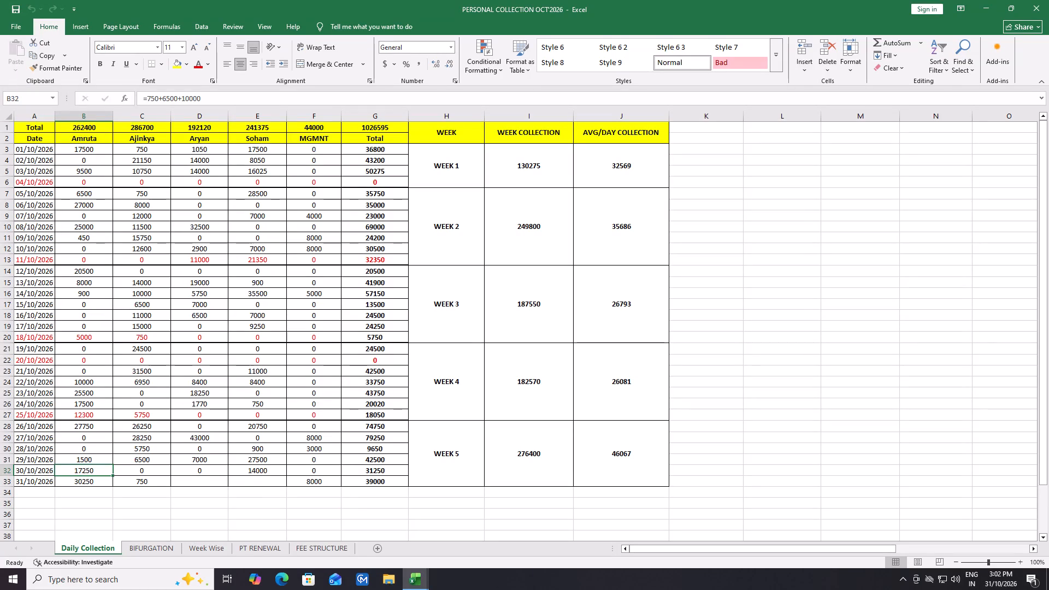
{"action": "left_click", "coordinate": [204, 98]}
{"action": "key", "text": "BackSpace"}
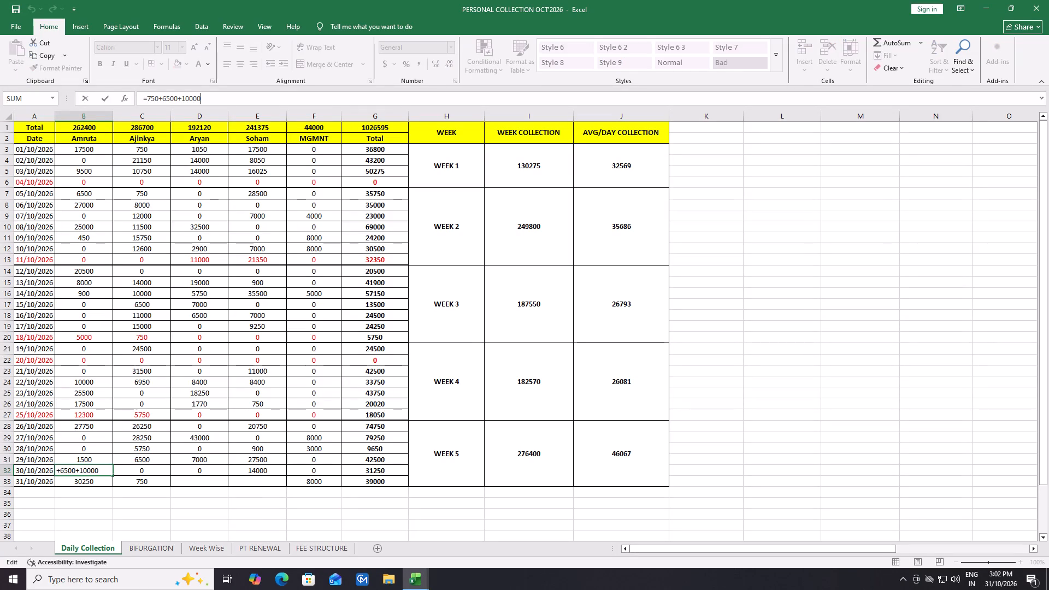
{"action": "key", "text": "BackSpace"}
{"action": "key", "text": "BackSpace"}
{"action": "key", "text": "BackSpace"}
{"action": "key", "text": "BackSpace"}
{"action": "key", "text": "BackSpace"}
{"action": "key", "text": "Return"}
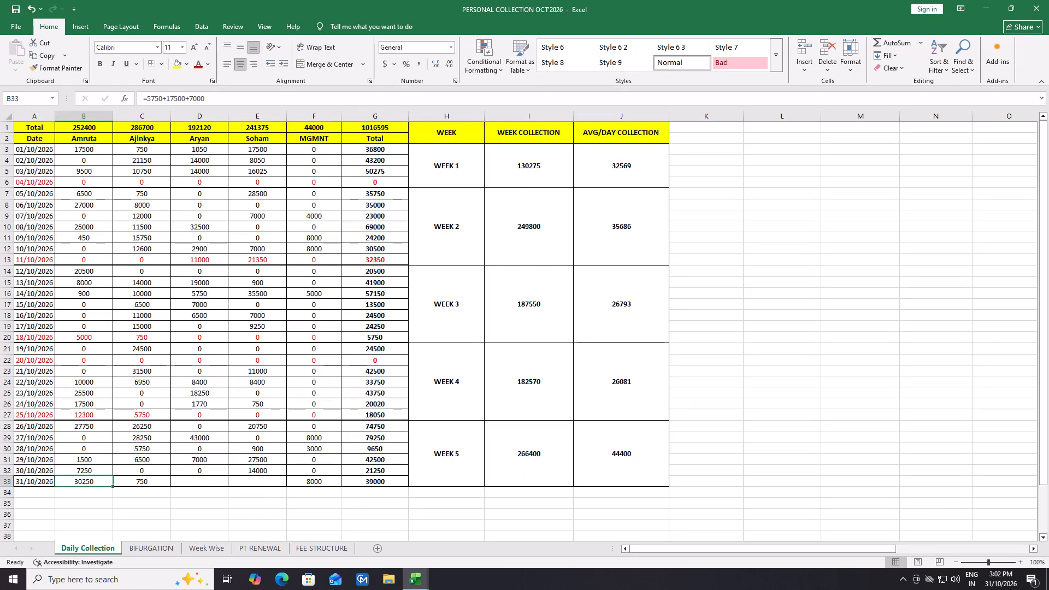
Enter 10000 as Ajinkya's collection for 30/10/2026.
{"action": "double_click", "coordinate": [144, 472]}
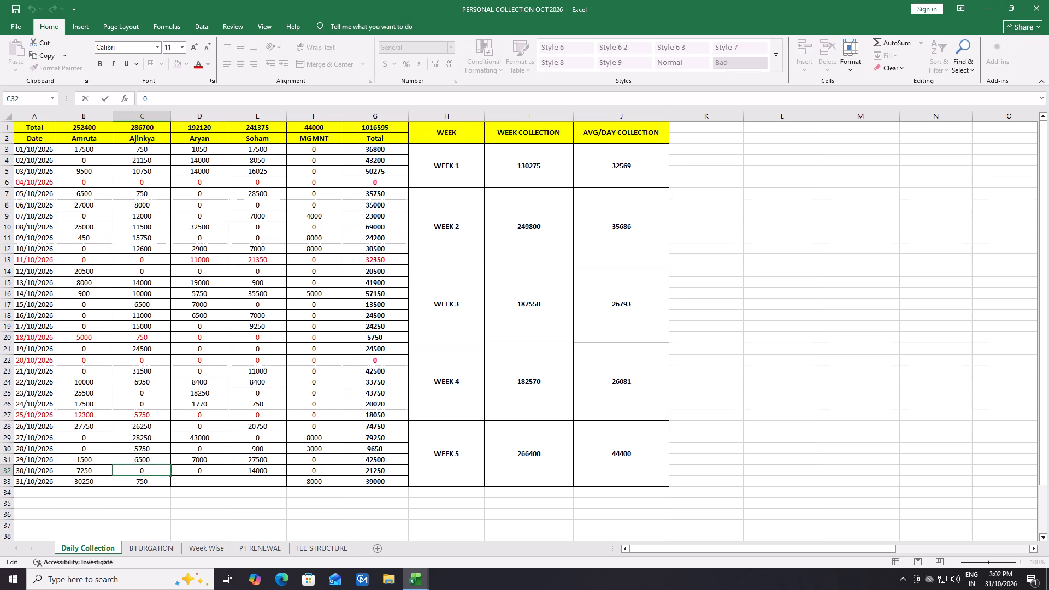
{"action": "type", "text": "1000"}
{"action": "key", "text": "0"}
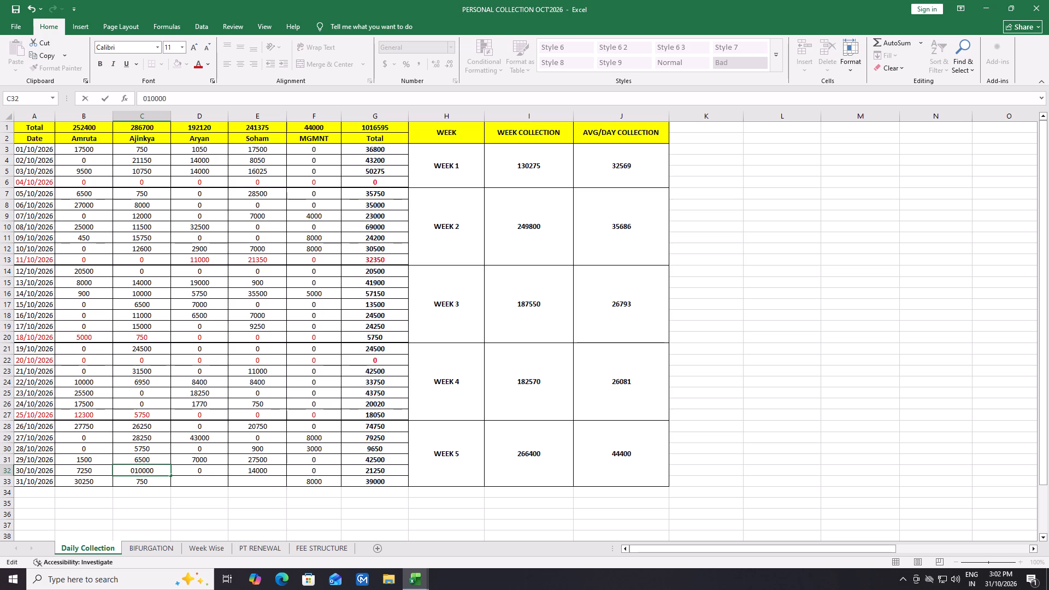
{"action": "left_click", "coordinate": [136, 469]}
{"action": "key", "text": "BackSpace"}
{"action": "key", "text": "Return"}
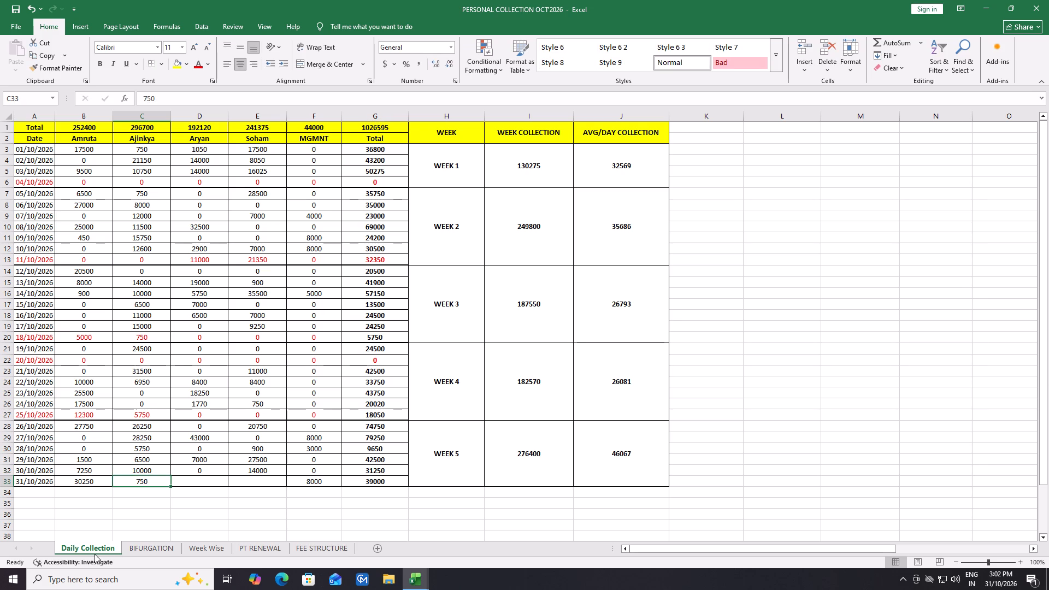
Open the BIFURGATION sheet.
{"action": "left_click", "coordinate": [151, 552]}
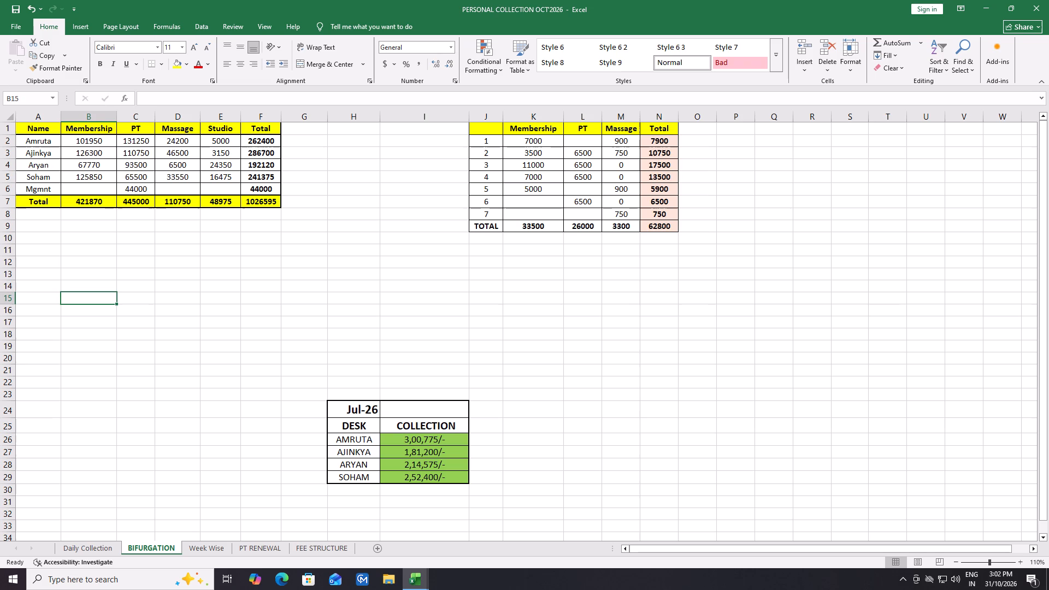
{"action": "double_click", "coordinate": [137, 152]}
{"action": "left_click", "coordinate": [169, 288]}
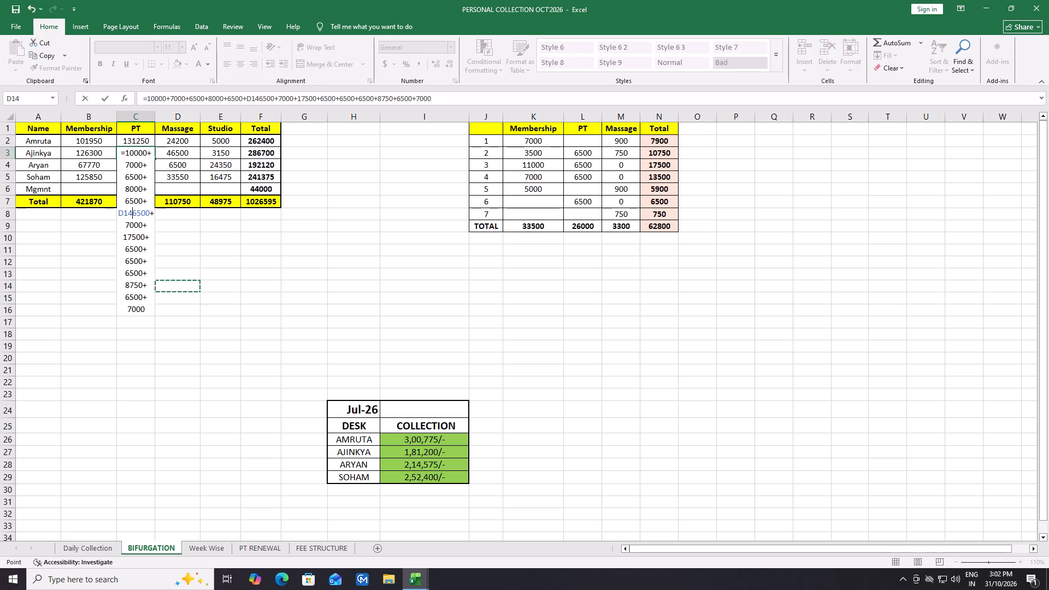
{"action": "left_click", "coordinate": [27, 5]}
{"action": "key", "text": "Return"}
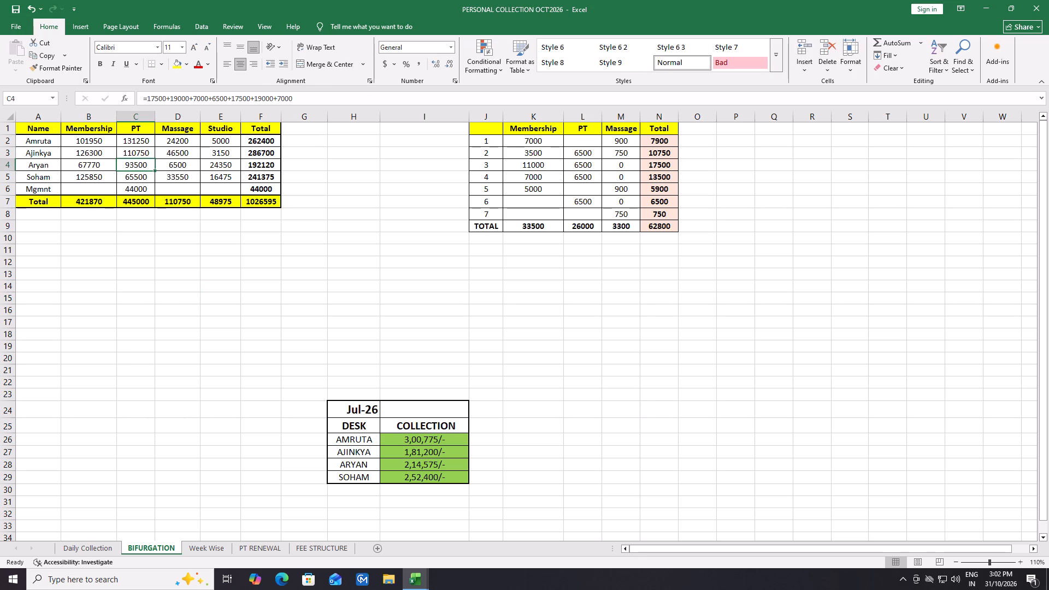
Remove the final +10000 from Amruta's Membership formula on the BIFURGATION sheet.
{"action": "double_click", "coordinate": [91, 144]}
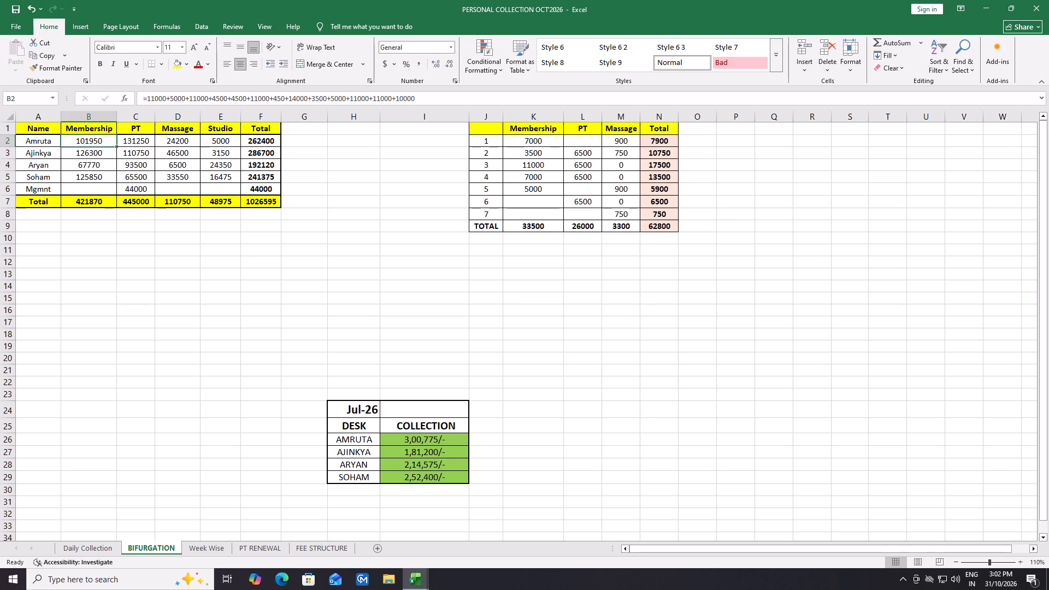
{"action": "left_click", "coordinate": [426, 97]}
{"action": "key", "text": "BackSpace"}
{"action": "key", "text": "BackSpace"}
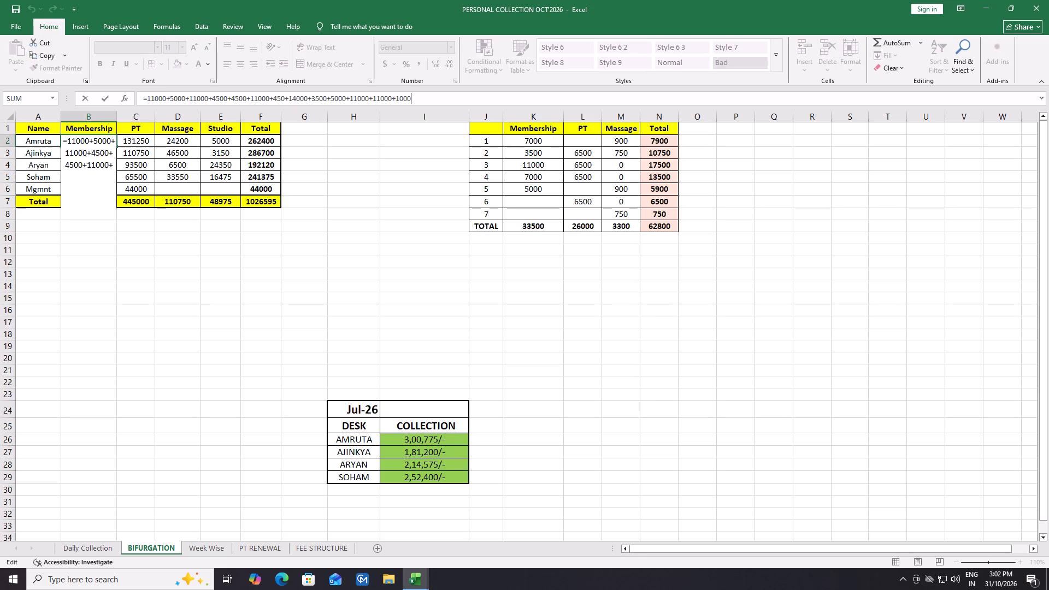
{"action": "key", "text": "BackSpace"}
{"action": "key", "text": "BackSpace"}
{"action": "key", "text": "BackSpace"}
{"action": "key", "text": "BackSpace"}
{"action": "key", "text": "Return"}
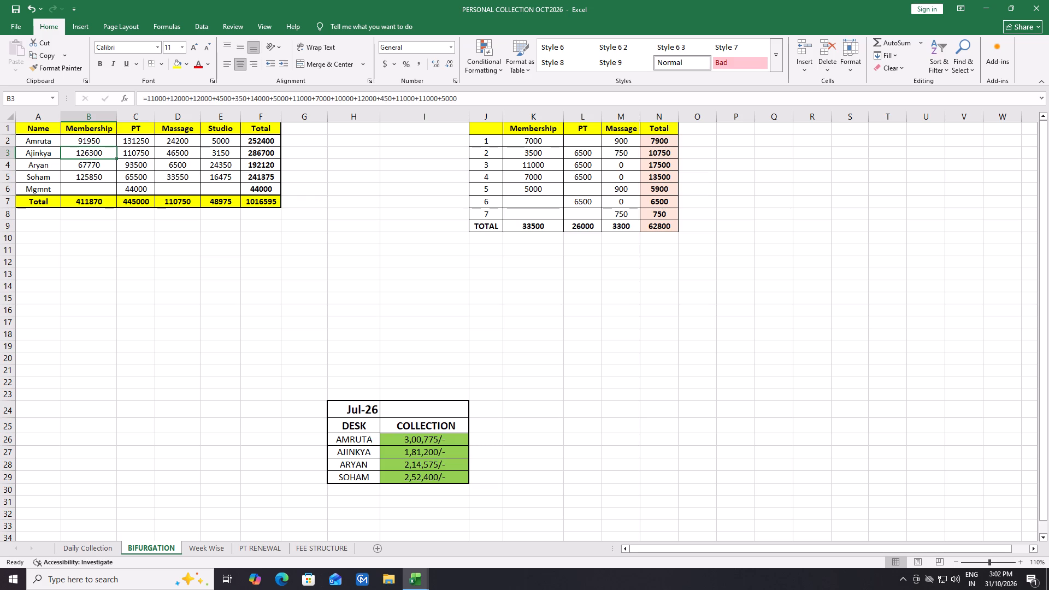
Add +10000 to the end of Ajinkya's Membership formula on the BIFURGATION sheet.
{"action": "left_click", "coordinate": [472, 101]}
{"action": "type", "text": "+1000"}
{"action": "key", "text": "0"}
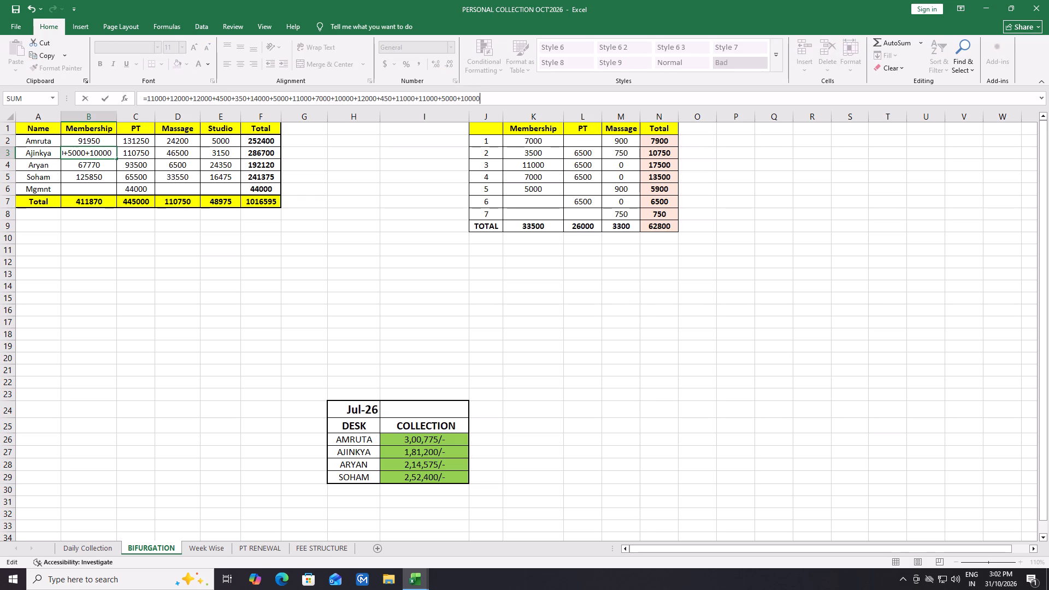
{"action": "key", "text": "Return"}
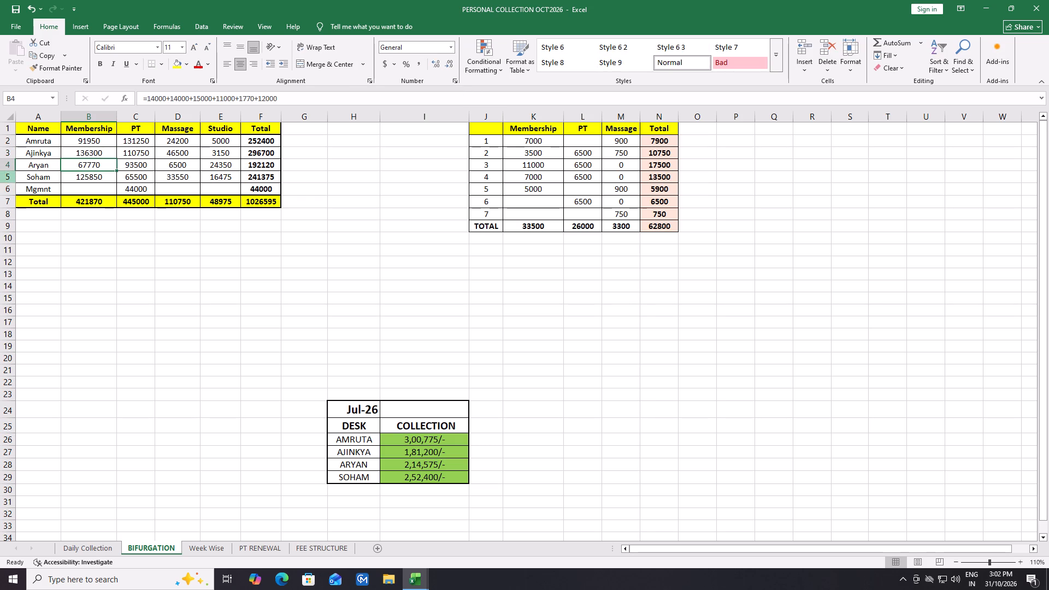
{"action": "left_click", "coordinate": [146, 285]}
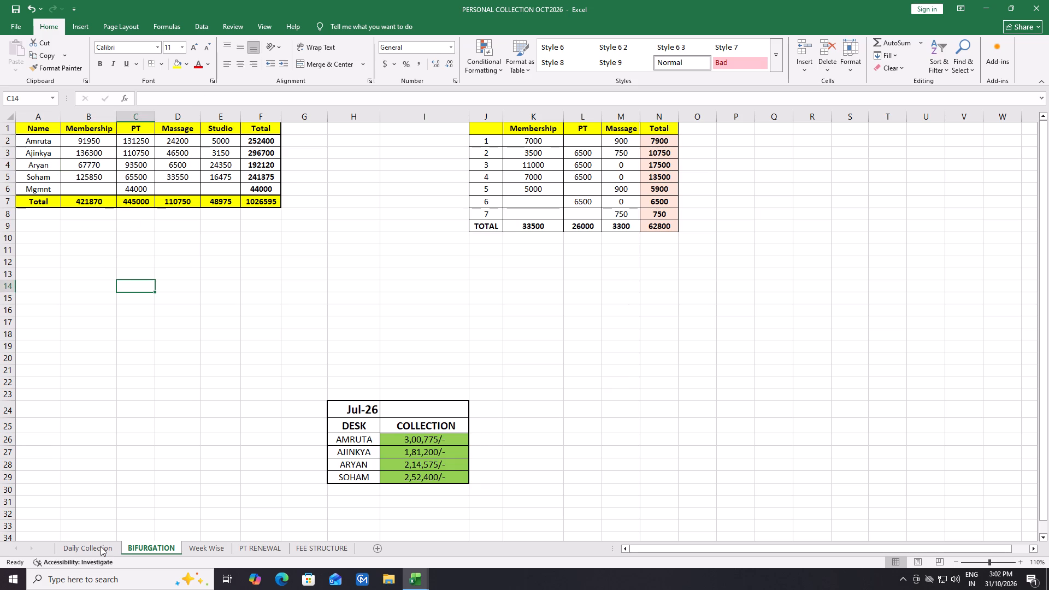
Return to the Daily Collection sheet and save the workbook.
{"action": "left_click", "coordinate": [101, 546]}
{"action": "left_click", "coordinate": [175, 501]}
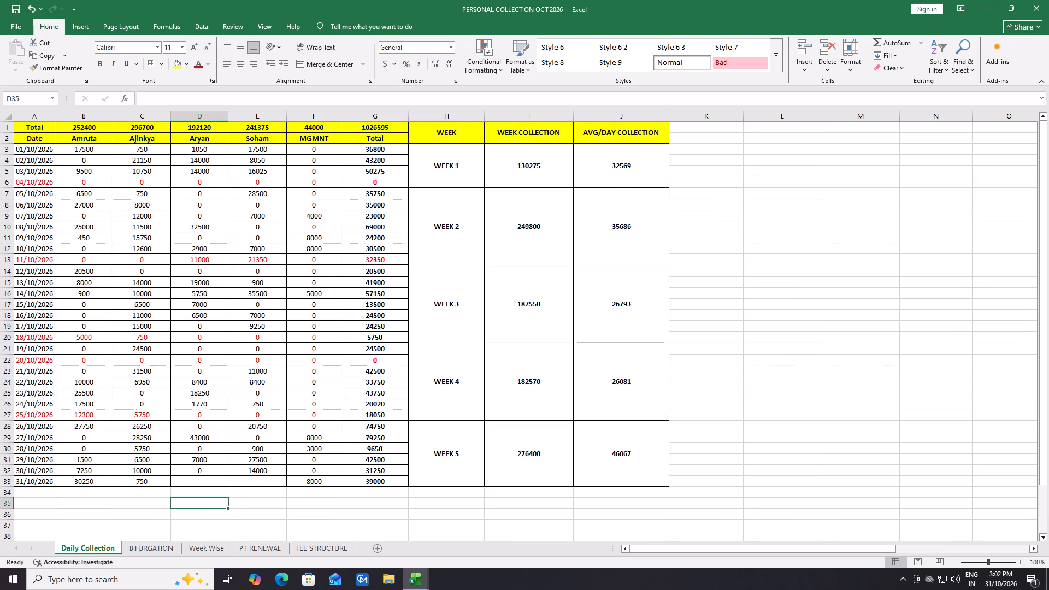
{"action": "key", "text": "ctrl+s"}
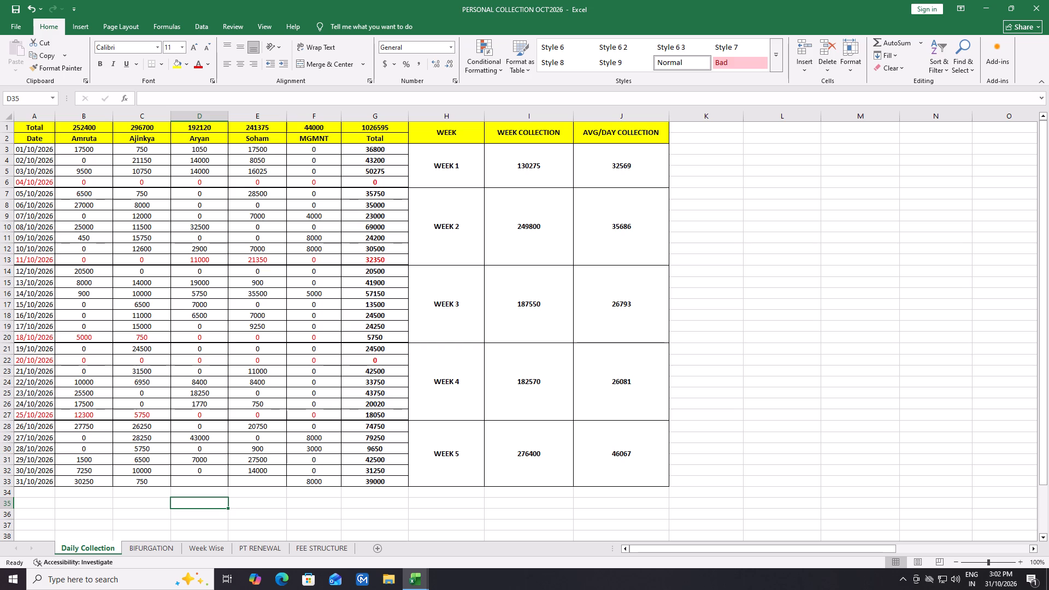
Check the entries behind the desk staff's collections for 14/10, 16/10, 29/10 and 30/10/2026 on the Daily Collection sheet.
{"action": "left_click", "coordinate": [219, 462]}
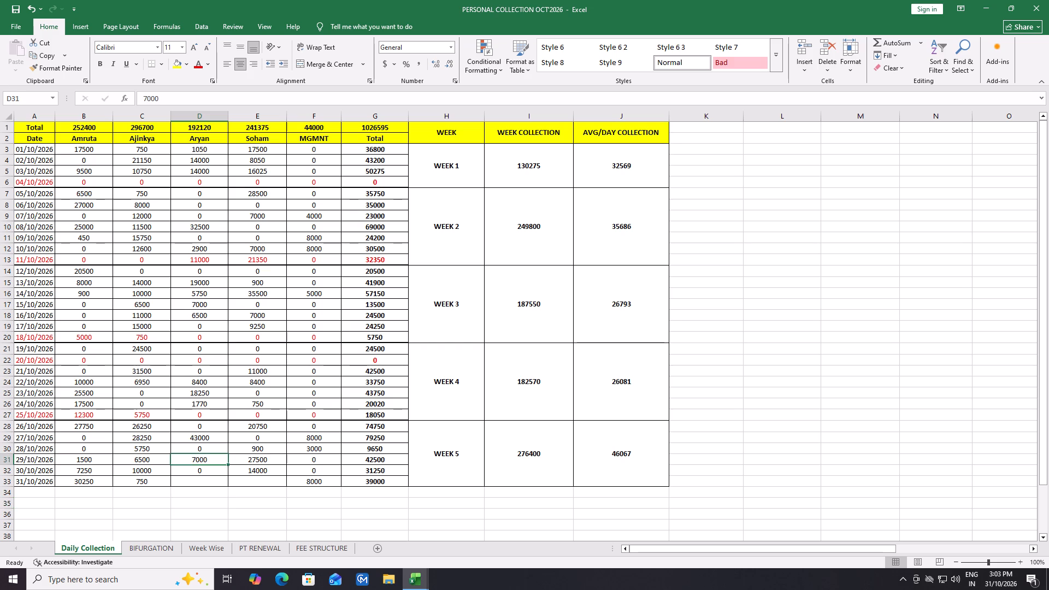
{"action": "left_click", "coordinate": [256, 465]}
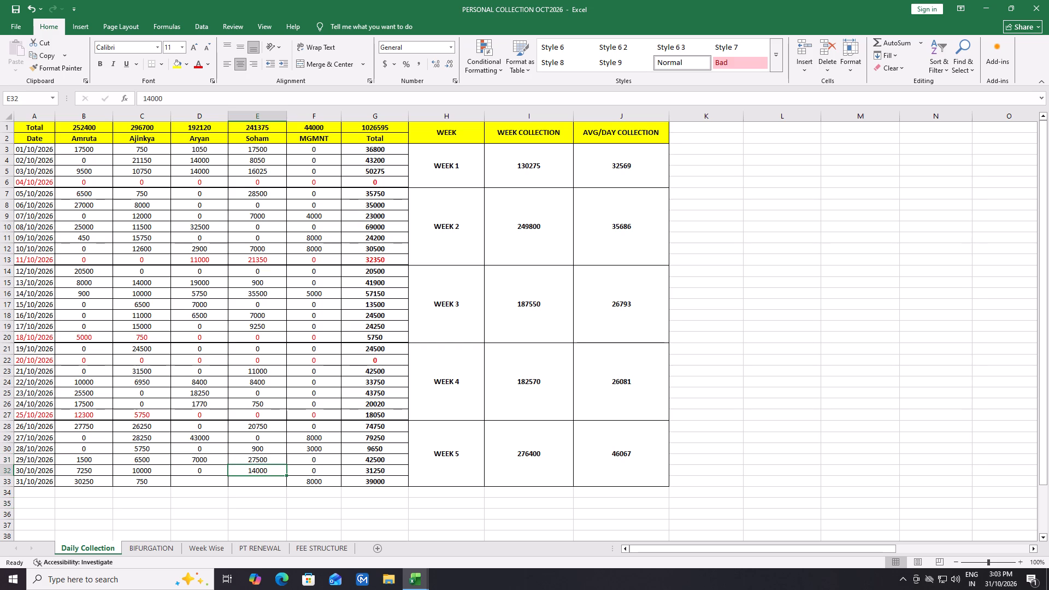
{"action": "left_click", "coordinate": [239, 515]}
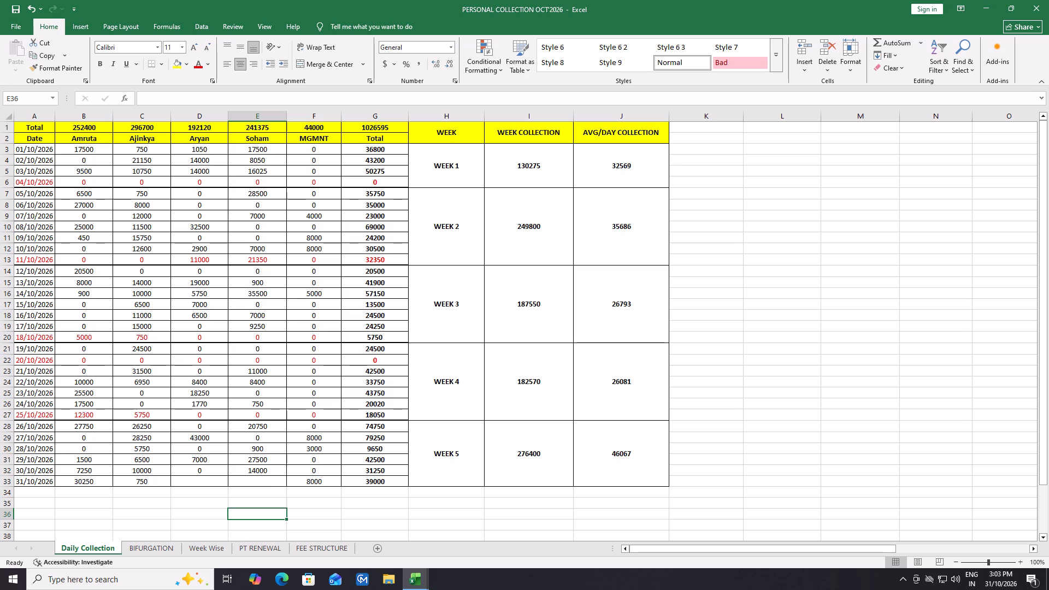
{"action": "left_click", "coordinate": [263, 295]}
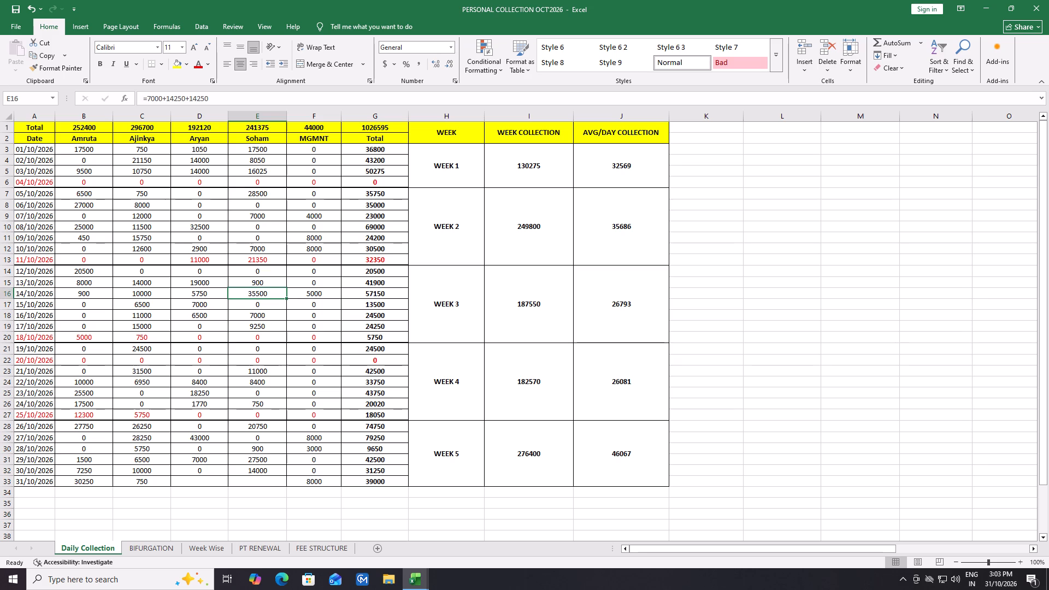
{"action": "left_click", "coordinate": [148, 289]}
{"action": "left_click", "coordinate": [196, 296]}
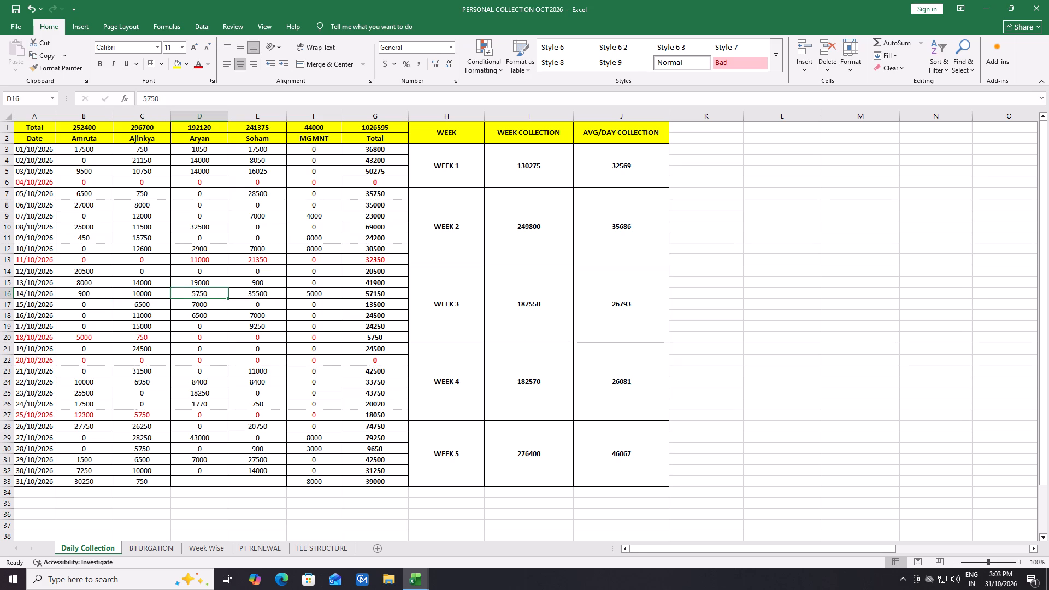
{"action": "left_click", "coordinate": [266, 315]}
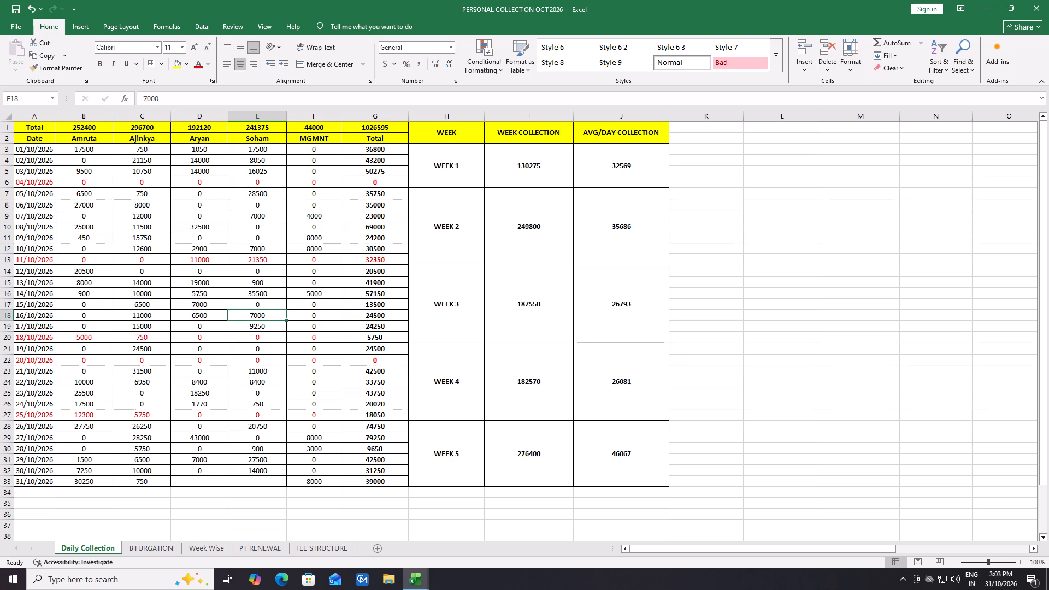
{"action": "left_click", "coordinate": [802, 298]}
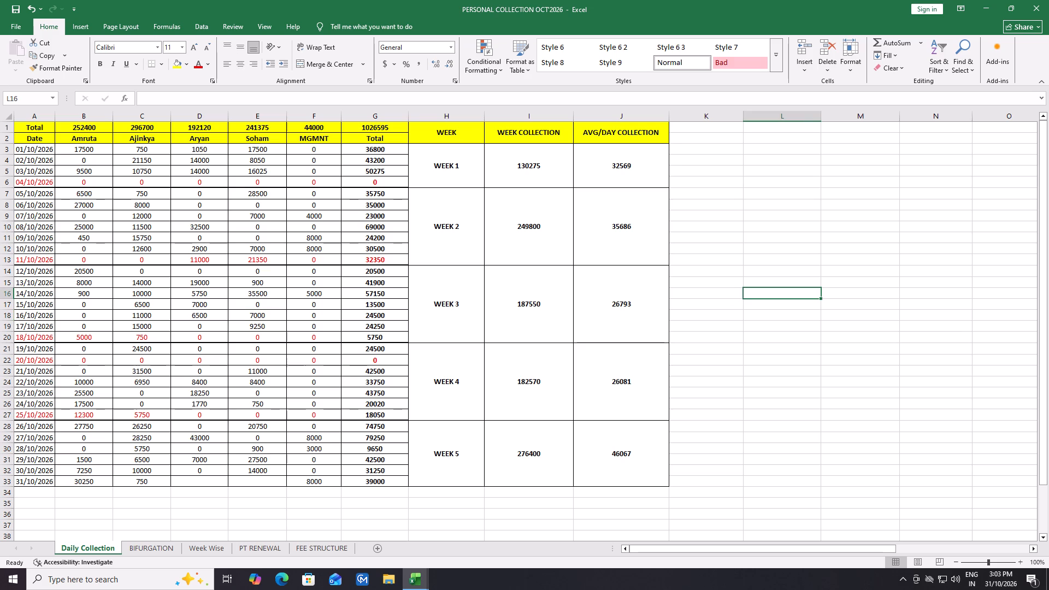
Inspect the formula behind Soham's 26/10/2026 collection, keeping it as =5750+15000.
{"action": "double_click", "coordinate": [259, 428]}
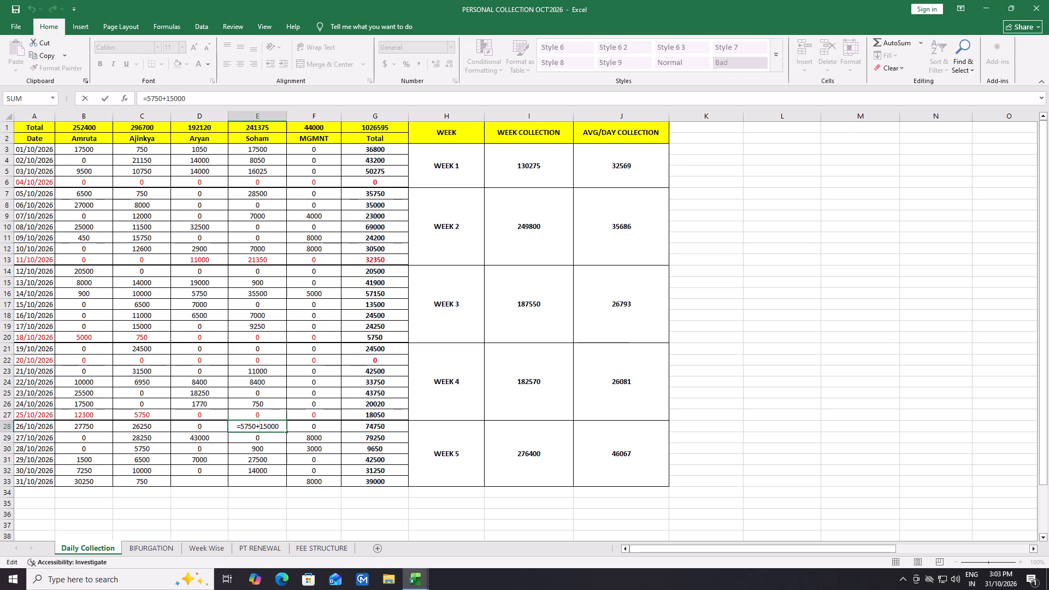
{"action": "left_click", "coordinate": [775, 320]}
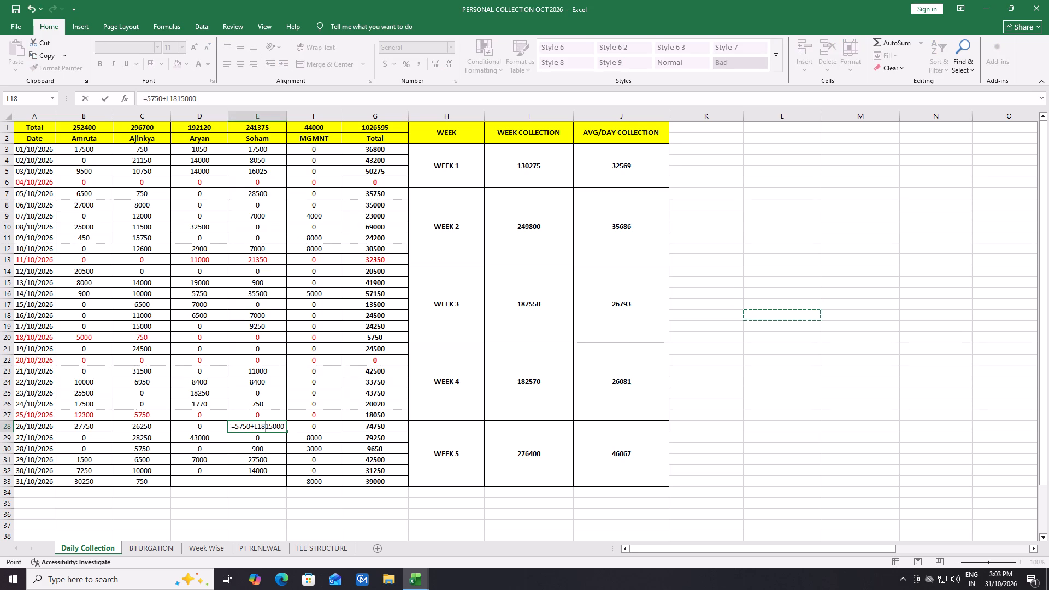
{"action": "key", "text": "BackSpace"}
{"action": "key", "text": "BackSpace"}
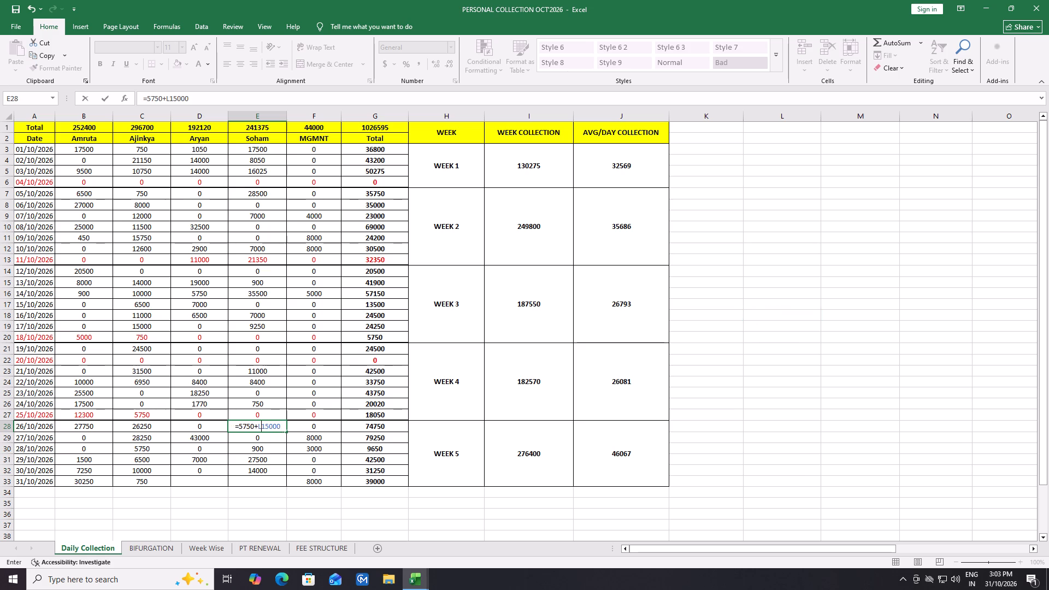
{"action": "key", "text": "BackSpace"}
{"action": "key", "text": "Return"}
{"action": "left_click", "coordinate": [836, 357]}
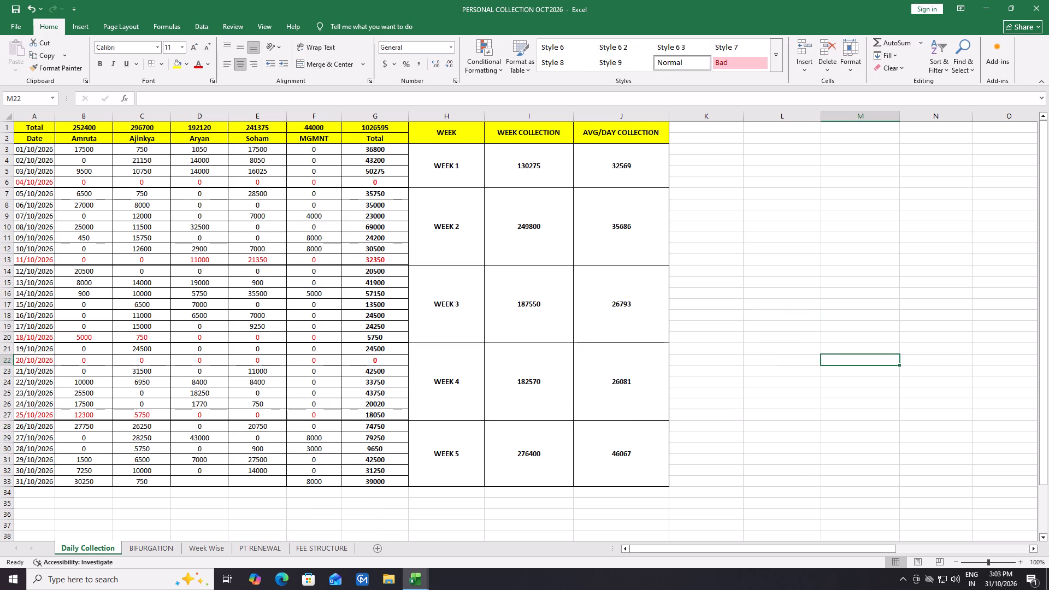
Save the workbook and recheck the BIFURGATION sheet against the Daily Collection sheet.
{"action": "key", "text": "ctrl+s"}
{"action": "left_click", "coordinate": [168, 551]}
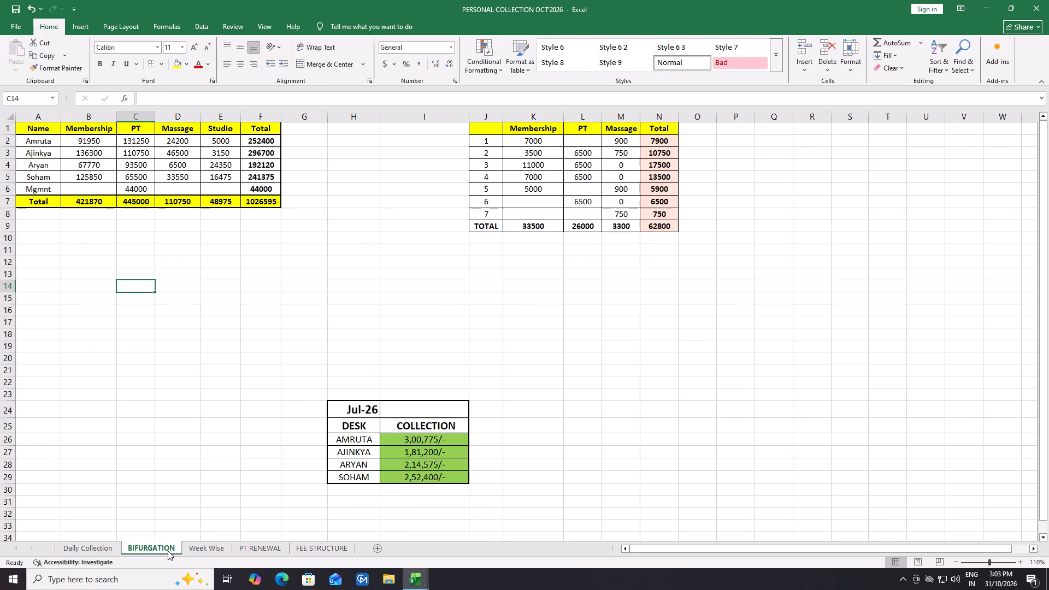
{"action": "left_click", "coordinate": [91, 552]}
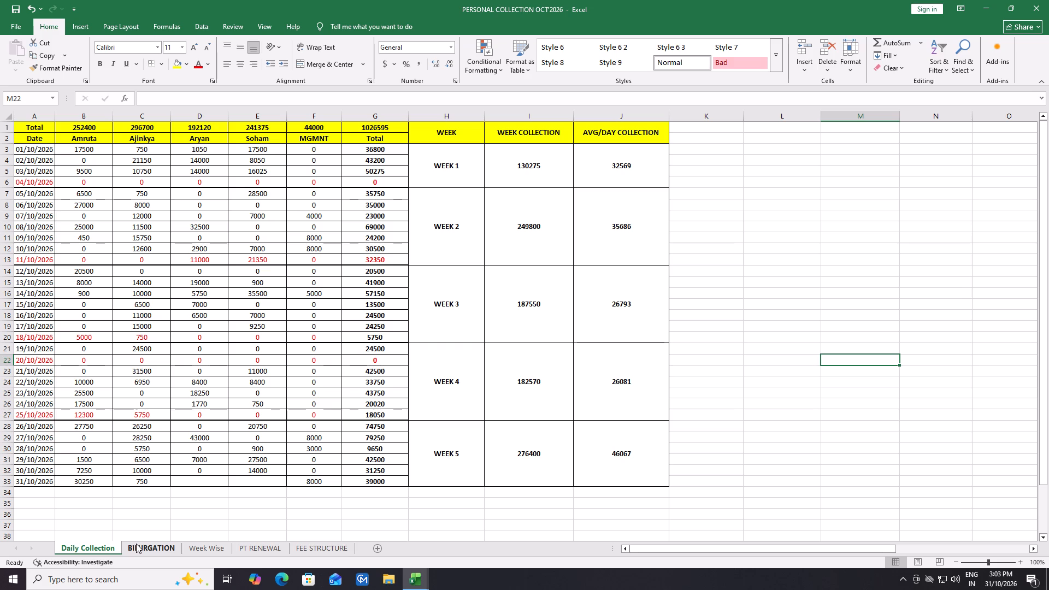
Minimize the PERSONAL COLLECTION OCT'2026 workbook and close the GST MEMBERSHIP AMOUNT workbook.
{"action": "left_click", "coordinate": [980, 0]}
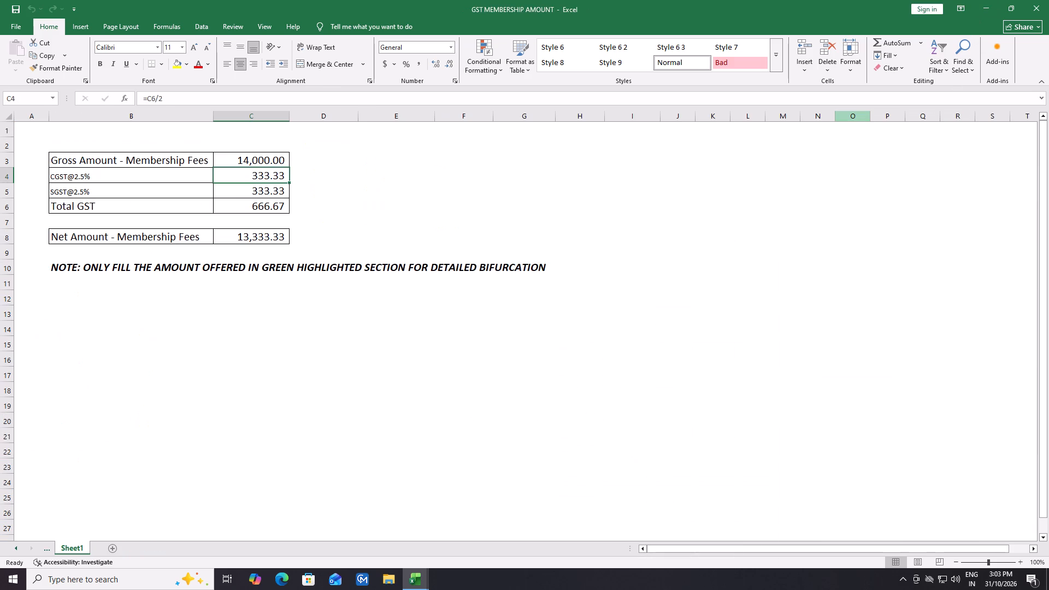
{"action": "left_click", "coordinate": [1048, 0]}
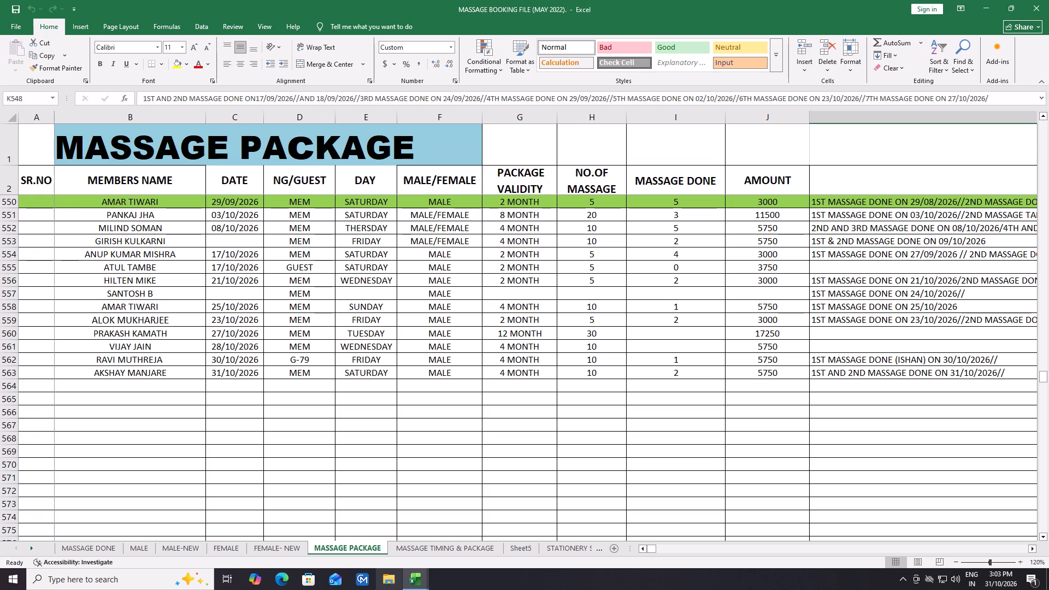
Look back through the MASSAGE PACKAGE records from October 2026 to May 2025 for the earlier package of the 30/10/2026 buyer.
{"action": "left_click_drag", "start_coordinate": [368, 470], "coordinate": [368, 475]}
{"action": "scroll", "coordinate": [216, 405], "scroll_direction": "up", "scroll_amount": 6}
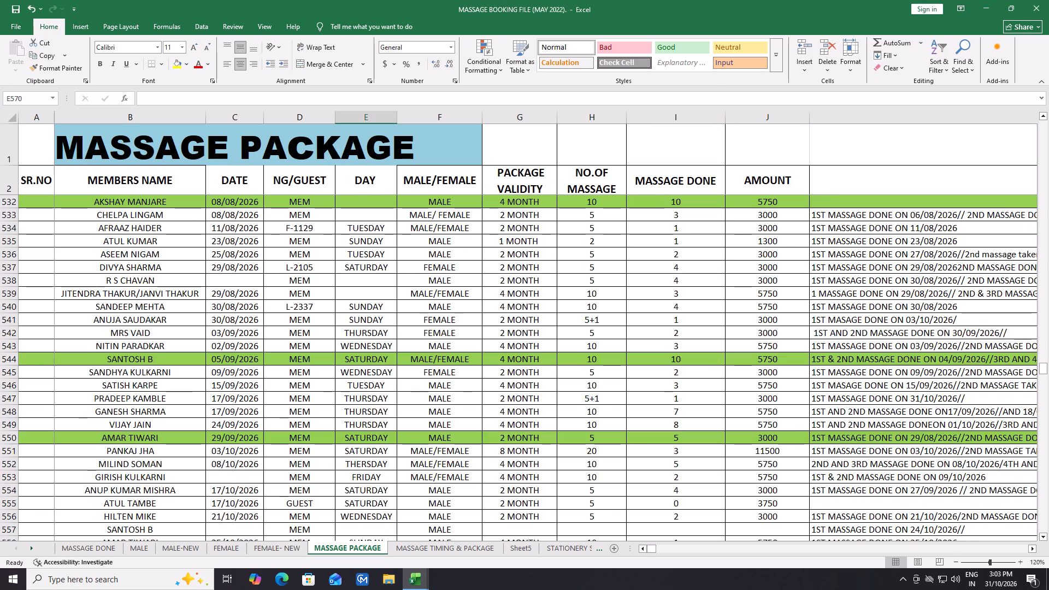
{"action": "scroll", "coordinate": [216, 405], "scroll_direction": "up", "scroll_amount": 6}
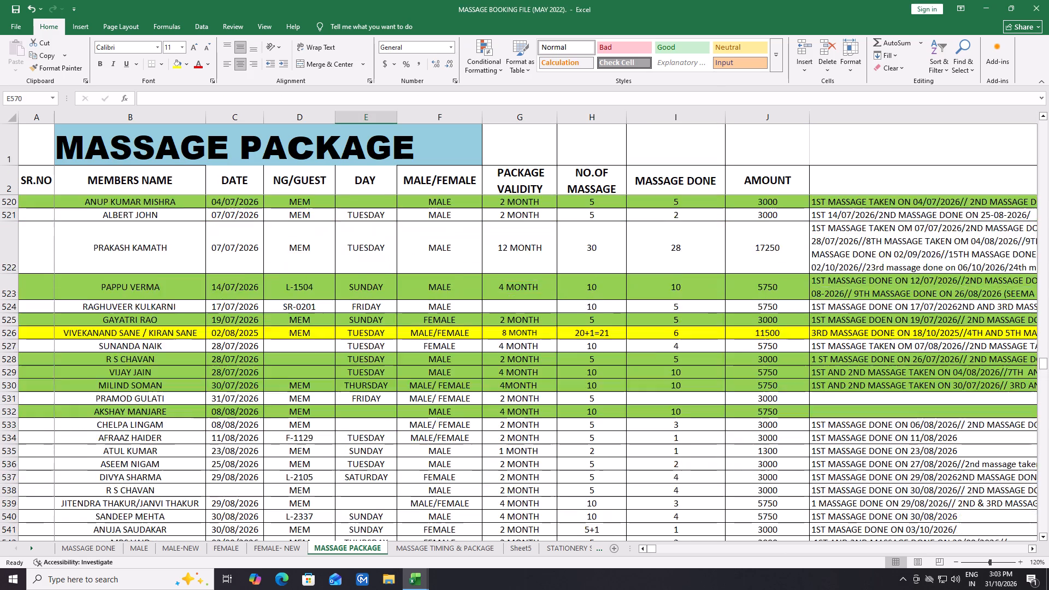
{"action": "scroll", "coordinate": [216, 405], "scroll_direction": "up", "scroll_amount": 13}
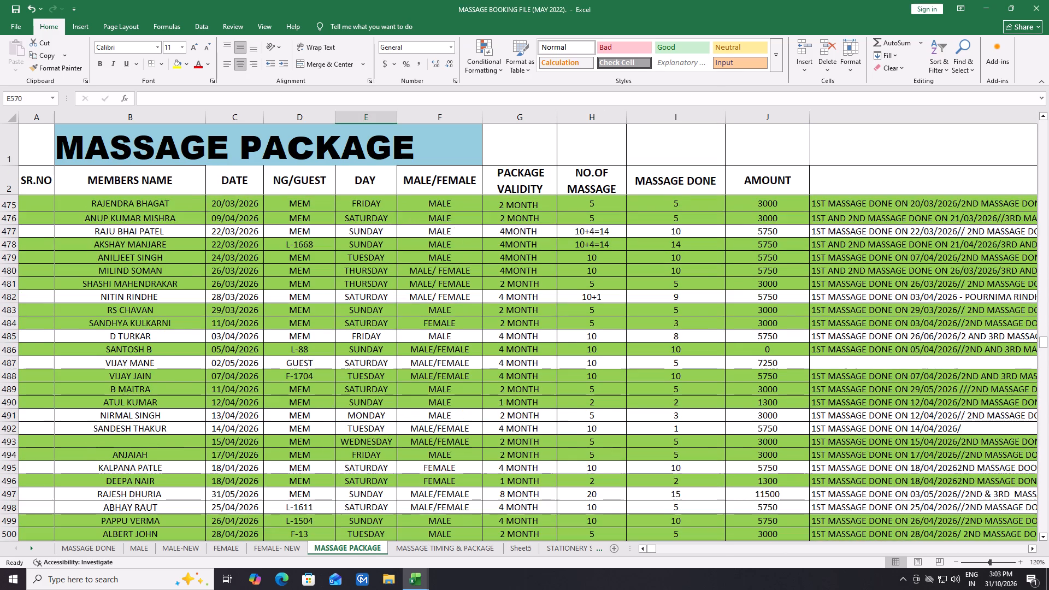
{"action": "scroll", "coordinate": [215, 405], "scroll_direction": "up", "scroll_amount": 3}
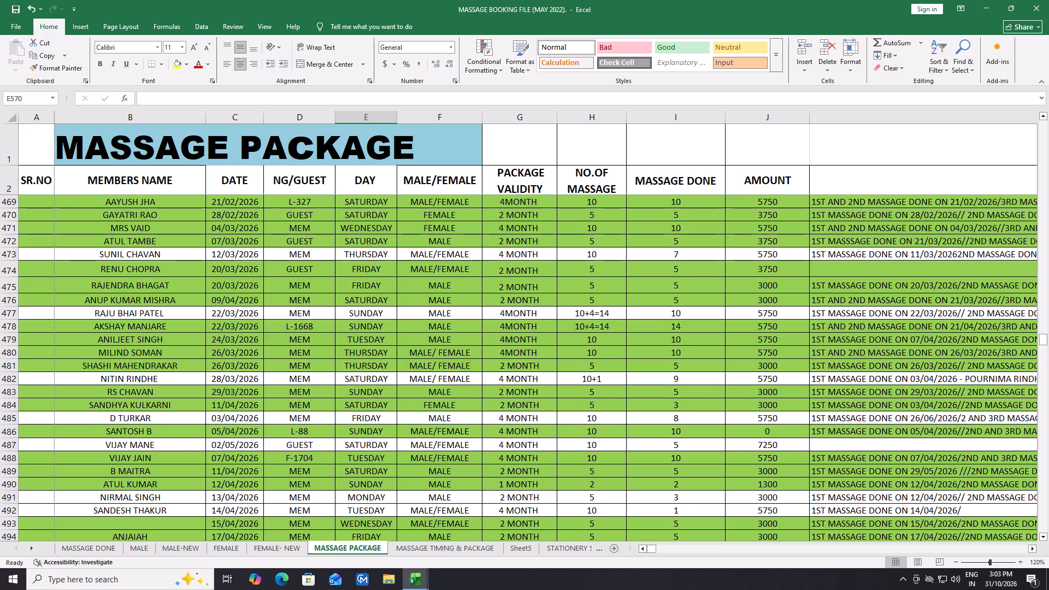
{"action": "scroll", "coordinate": [215, 405], "scroll_direction": "up", "scroll_amount": 2}
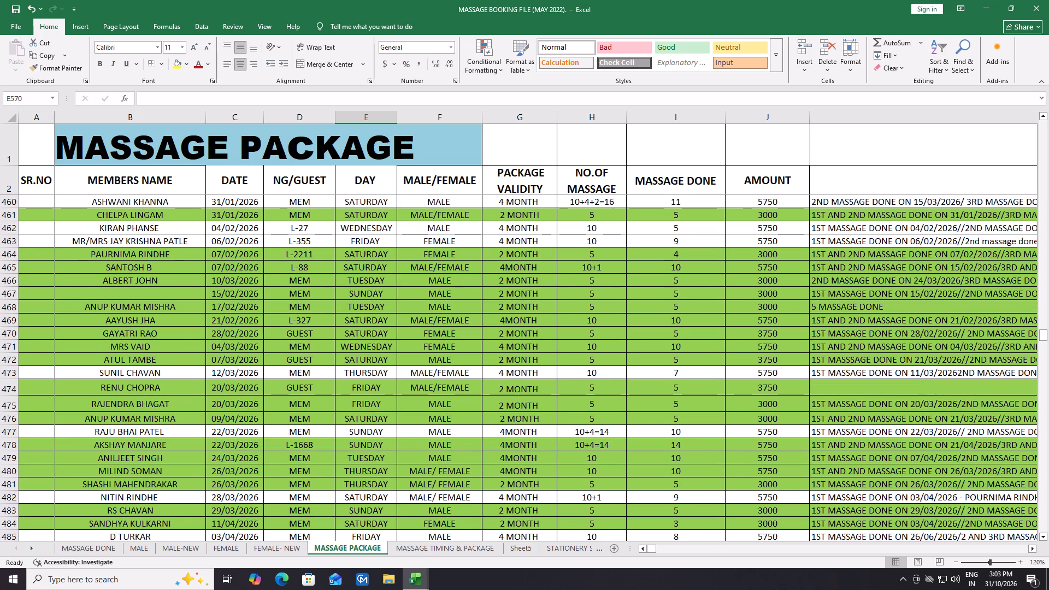
{"action": "scroll", "coordinate": [215, 405], "scroll_direction": "up", "scroll_amount": 3}
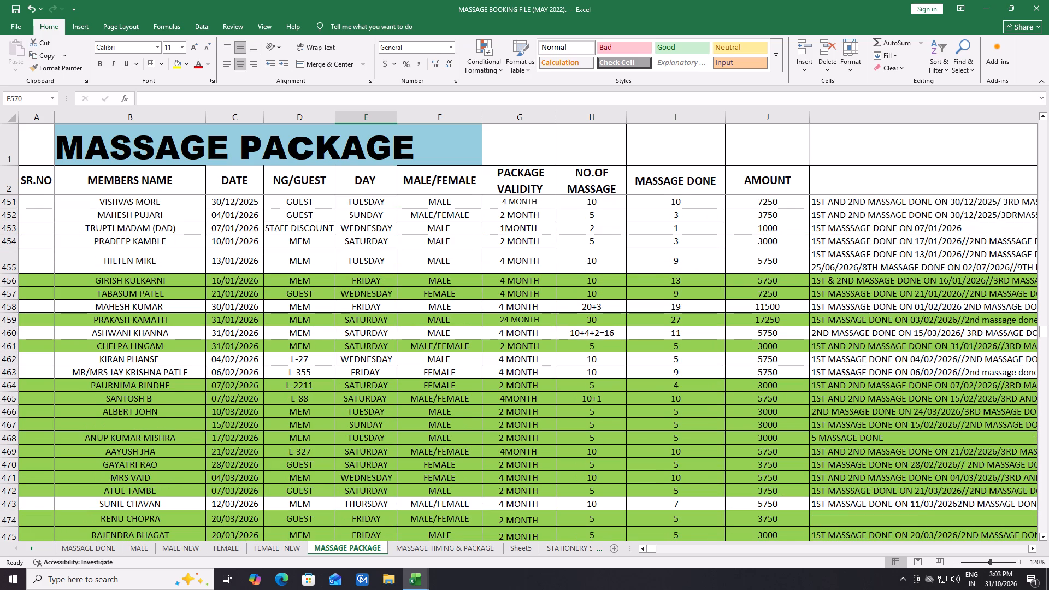
{"action": "scroll", "coordinate": [215, 405], "scroll_direction": "up", "scroll_amount": 4}
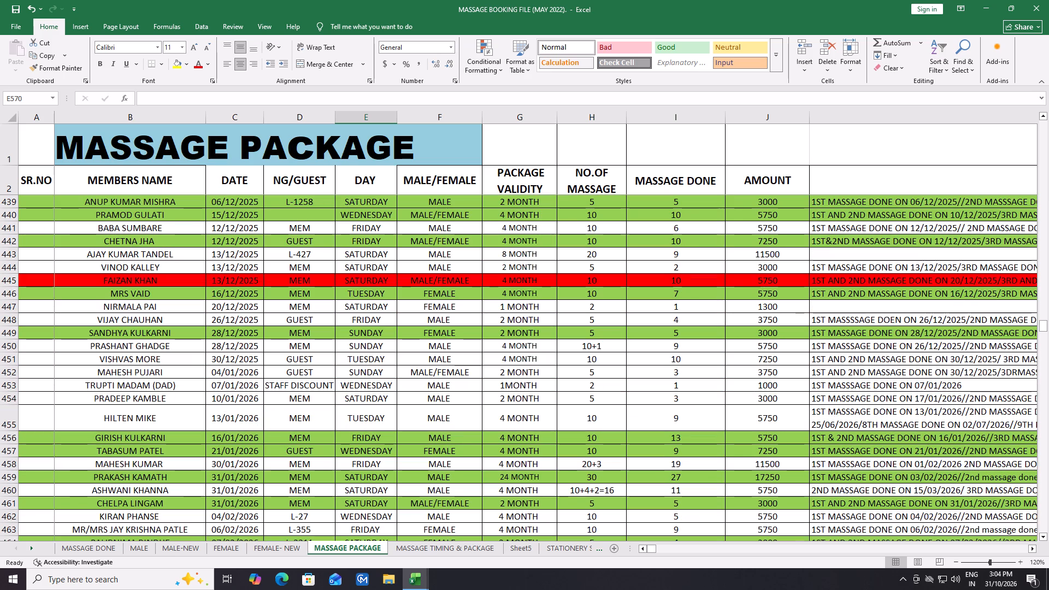
{"action": "scroll", "coordinate": [215, 405], "scroll_direction": "up", "scroll_amount": 2}
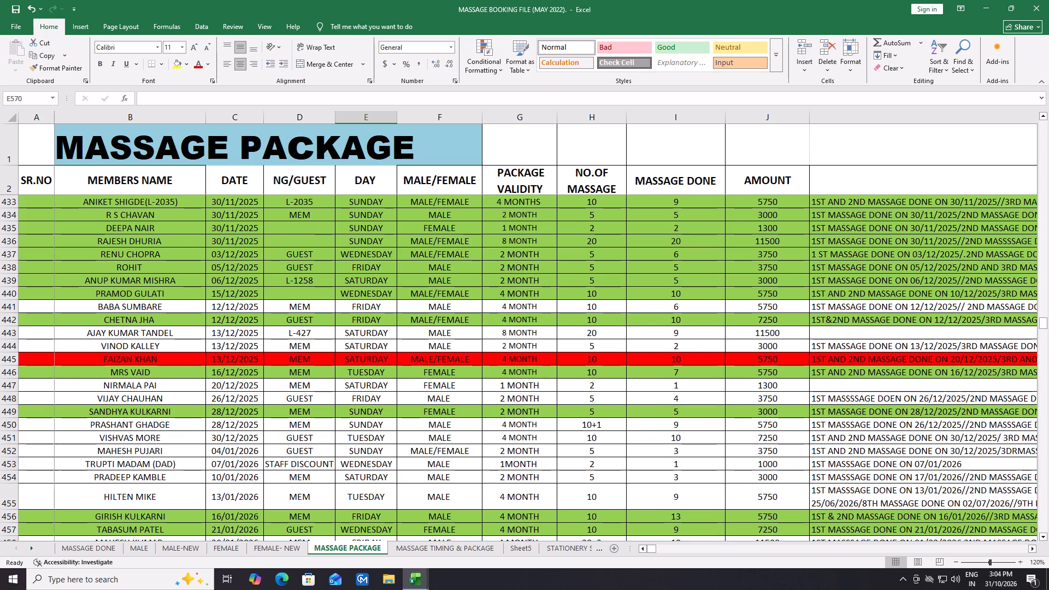
{"action": "scroll", "coordinate": [215, 405], "scroll_direction": "up", "scroll_amount": 3}
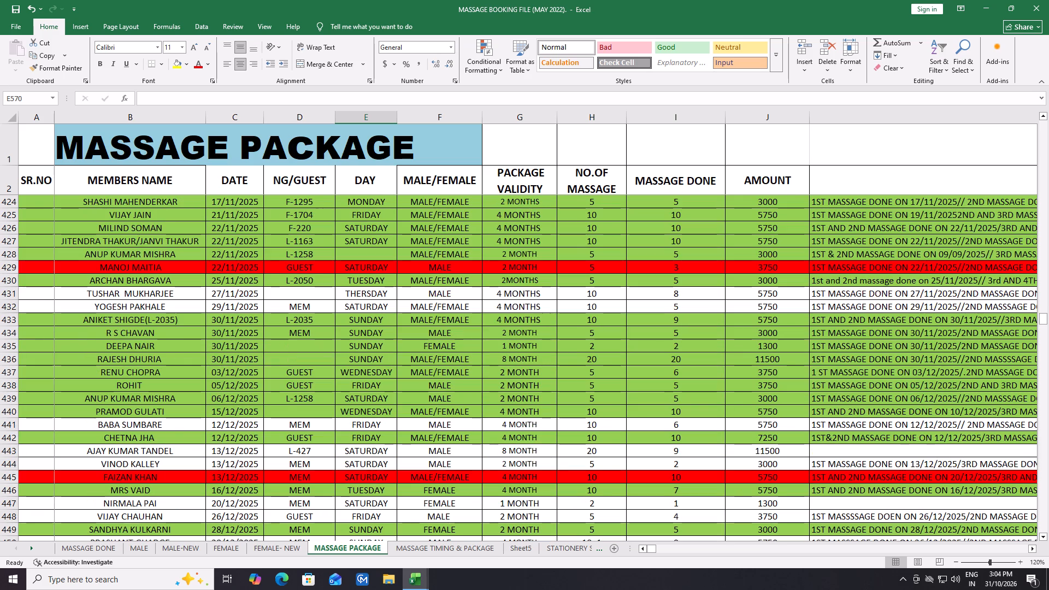
{"action": "scroll", "coordinate": [215, 405], "scroll_direction": "up", "scroll_amount": 2}
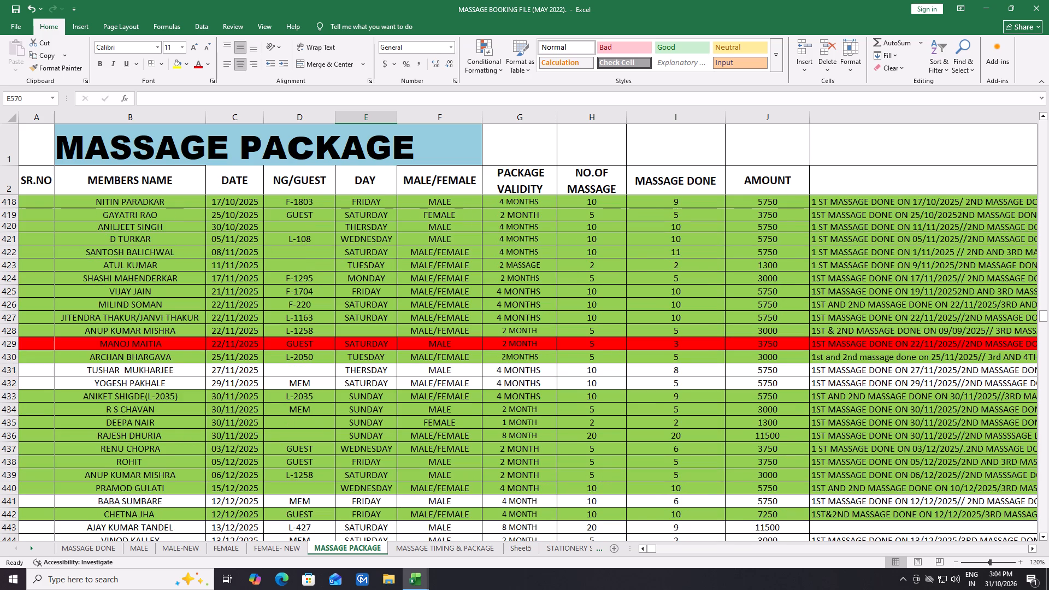
{"action": "scroll", "coordinate": [215, 405], "scroll_direction": "up", "scroll_amount": 2}
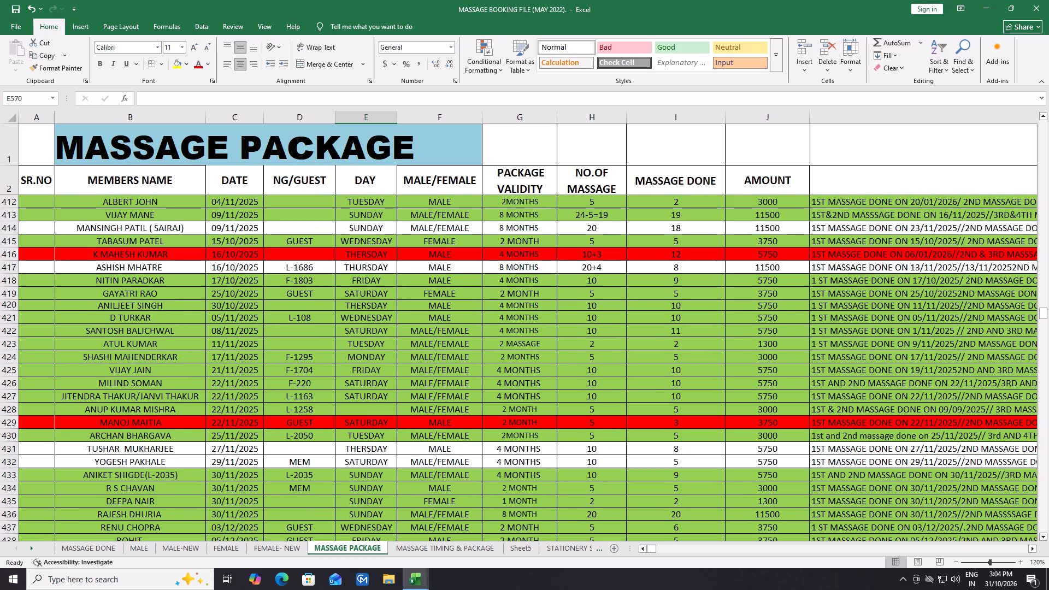
{"action": "scroll", "coordinate": [215, 405], "scroll_direction": "up", "scroll_amount": 3}
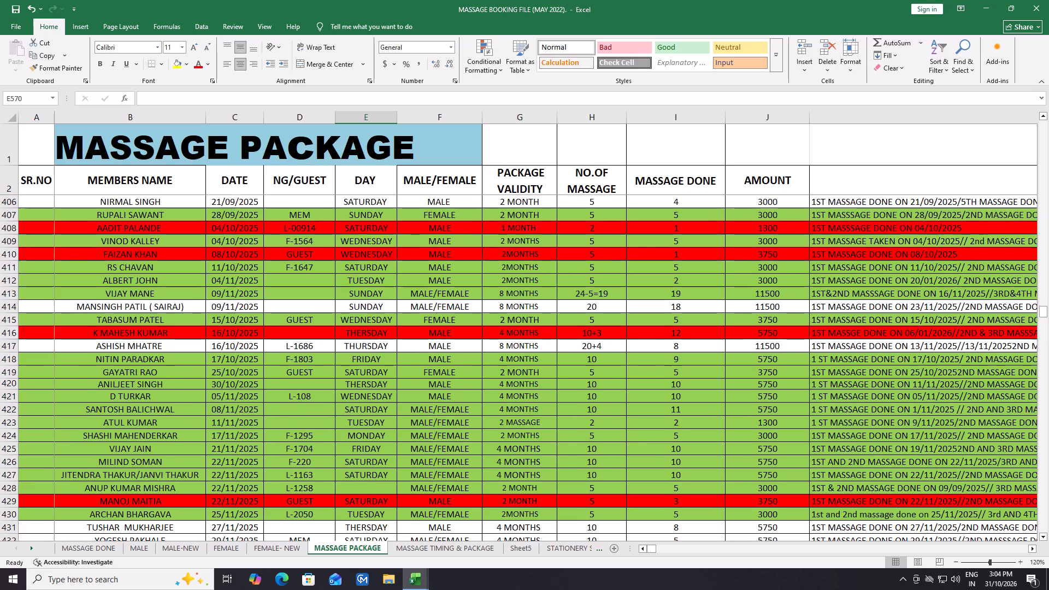
{"action": "scroll", "coordinate": [215, 405], "scroll_direction": "up", "scroll_amount": 3}
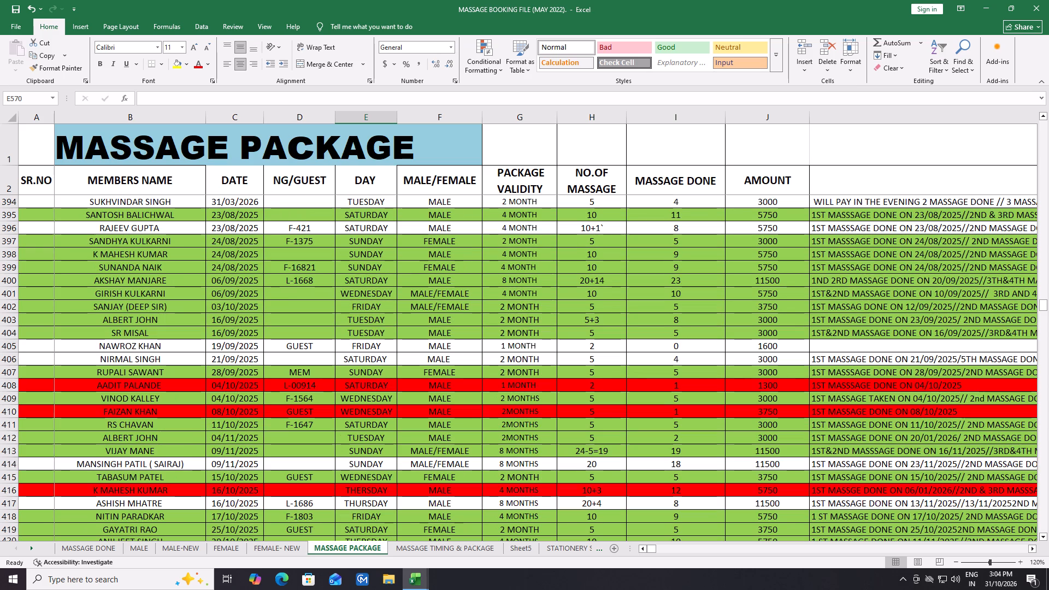
{"action": "scroll", "coordinate": [215, 405], "scroll_direction": "up", "scroll_amount": 1}
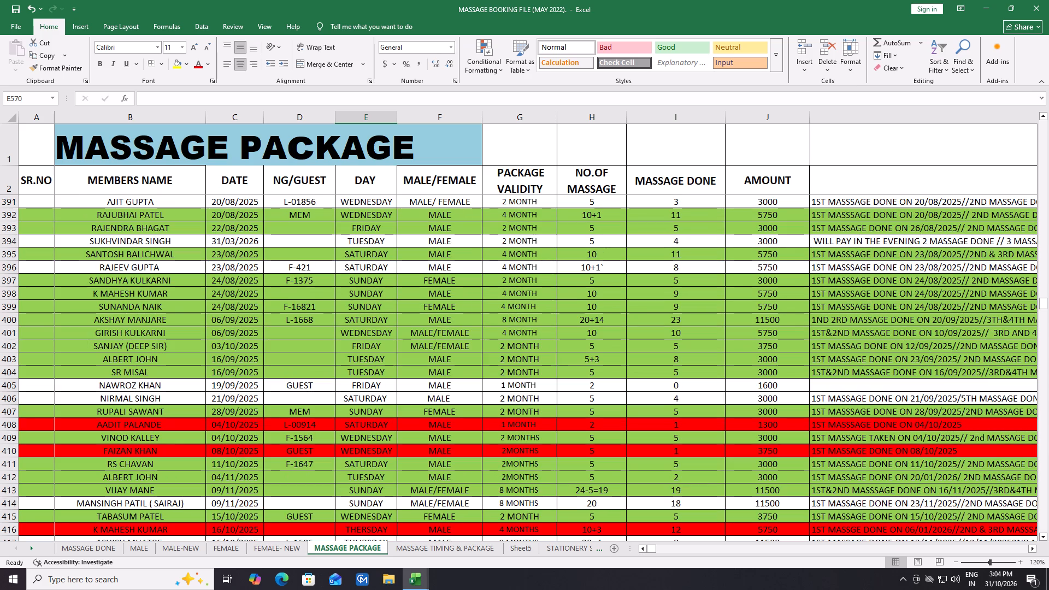
{"action": "scroll", "coordinate": [215, 405], "scroll_direction": "up", "scroll_amount": 2}
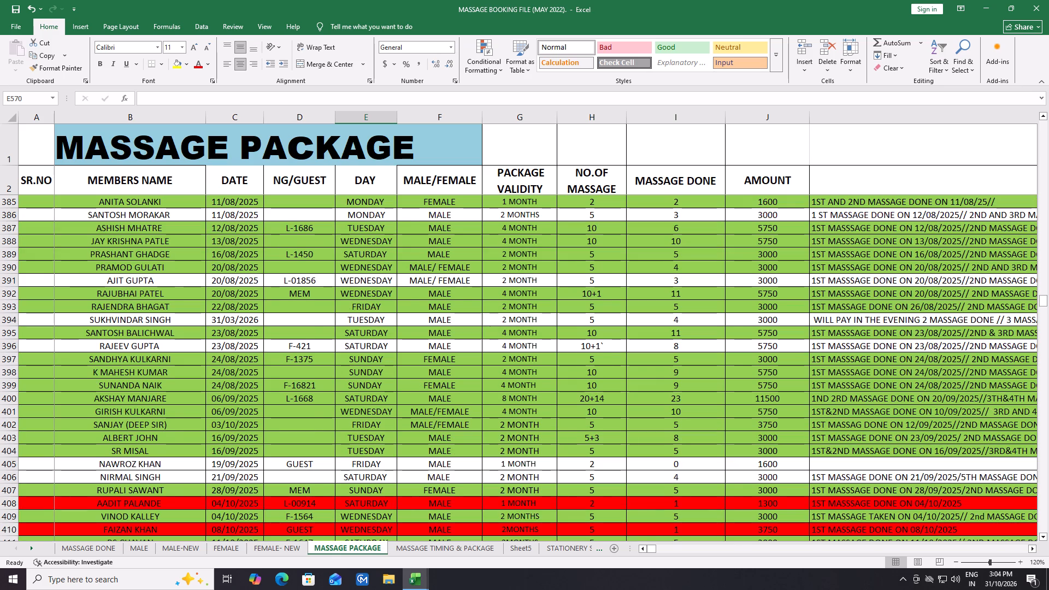
{"action": "scroll", "coordinate": [215, 405], "scroll_direction": "up", "scroll_amount": 1}
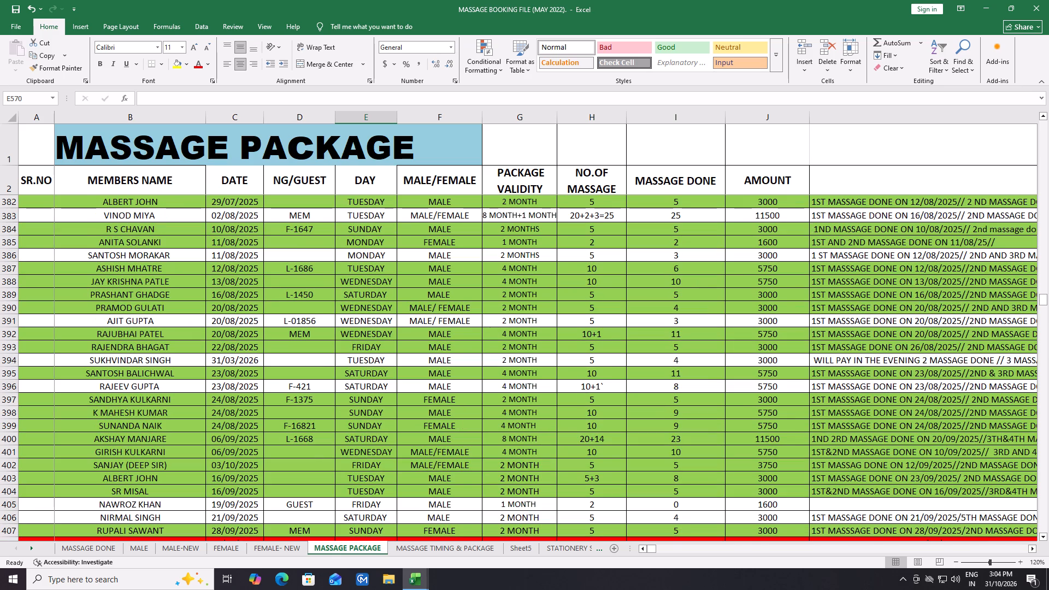
{"action": "scroll", "coordinate": [82, 373], "scroll_direction": "up", "scroll_amount": 2}
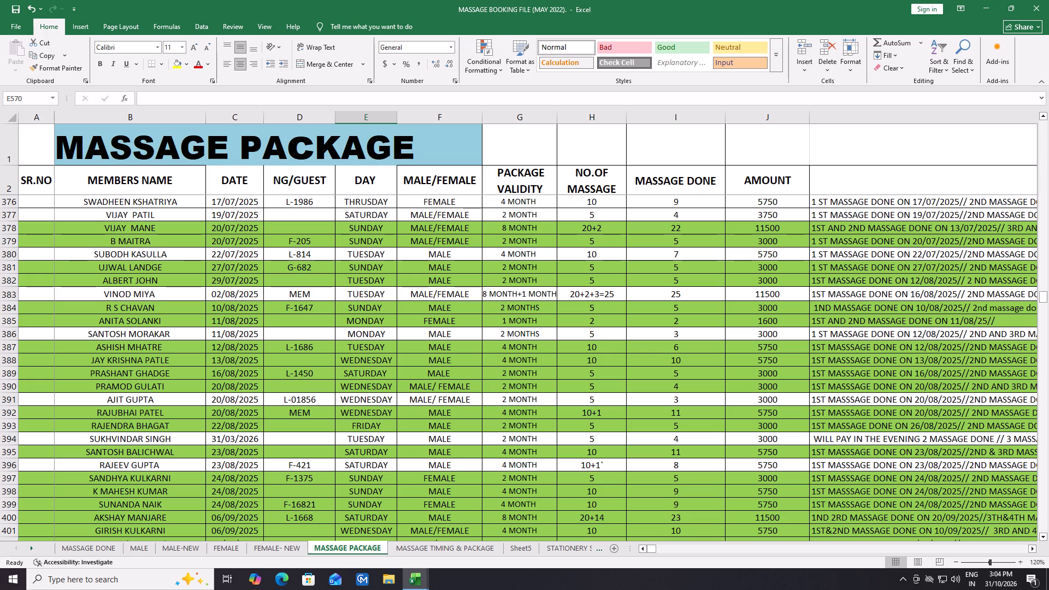
{"action": "scroll", "coordinate": [84, 372], "scroll_direction": "up", "scroll_amount": 2}
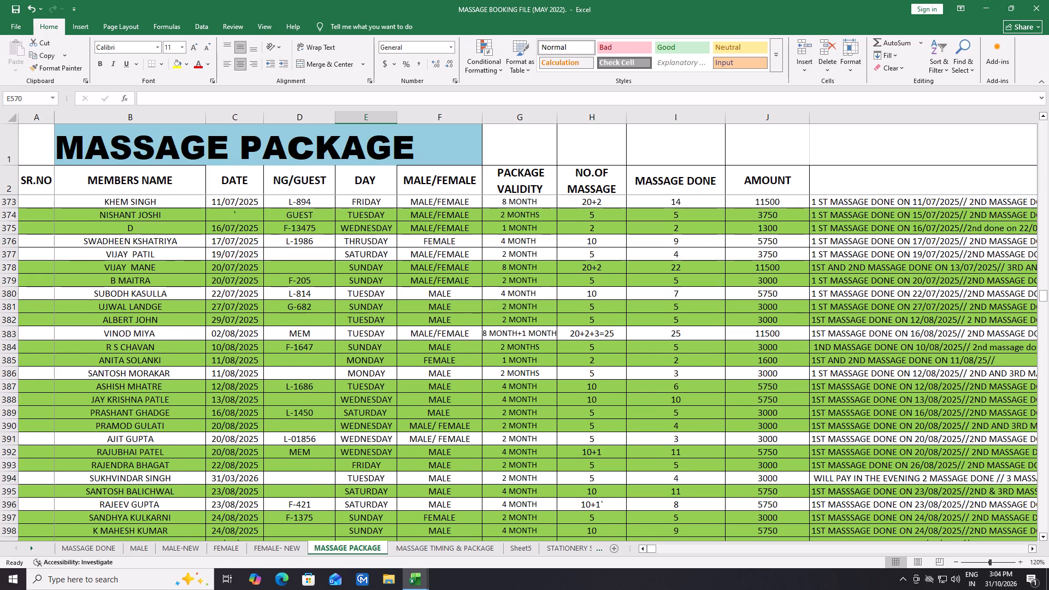
{"action": "scroll", "coordinate": [84, 372], "scroll_direction": "up", "scroll_amount": 1}
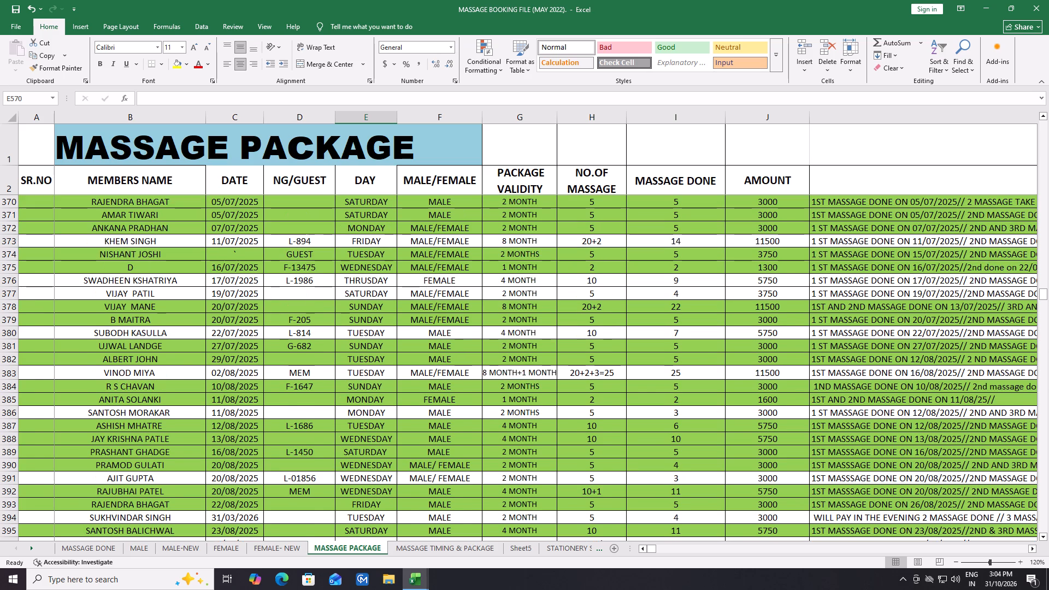
{"action": "scroll", "coordinate": [84, 372], "scroll_direction": "up", "scroll_amount": 1}
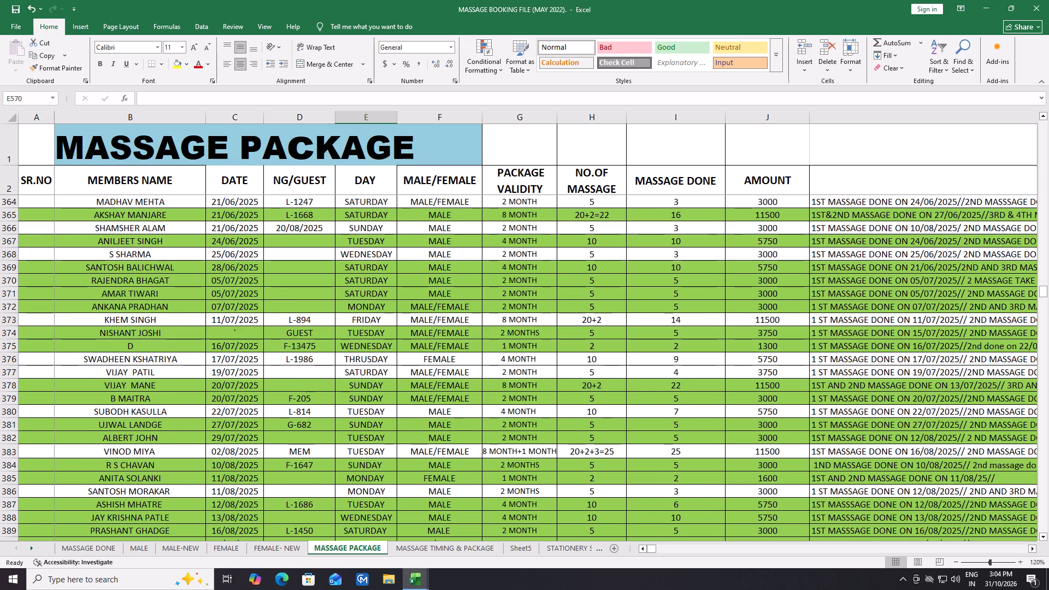
{"action": "scroll", "coordinate": [84, 372], "scroll_direction": "up", "scroll_amount": 2}
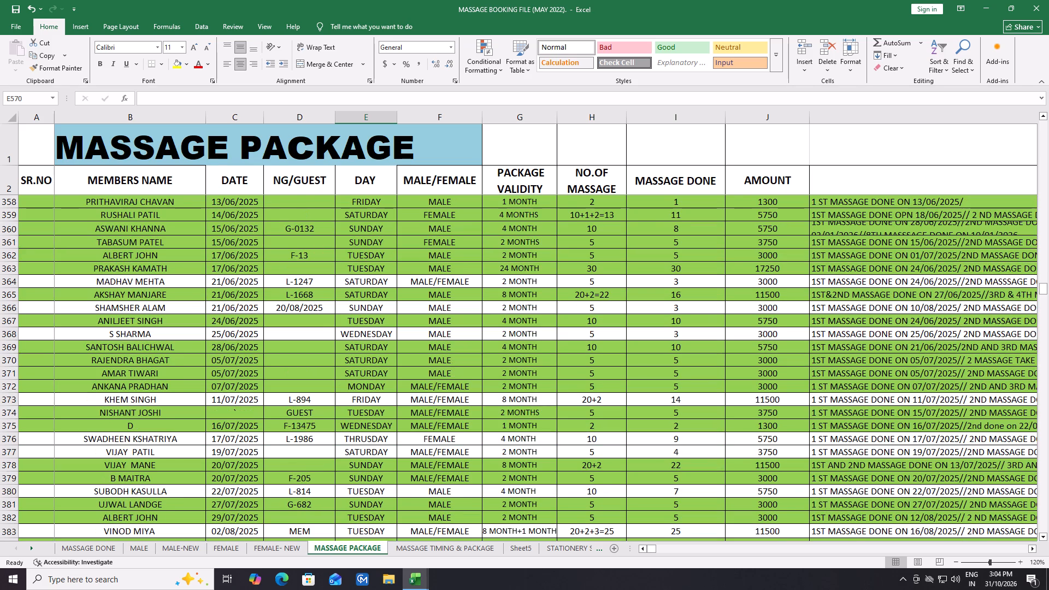
{"action": "scroll", "coordinate": [84, 373], "scroll_direction": "up", "scroll_amount": 1}
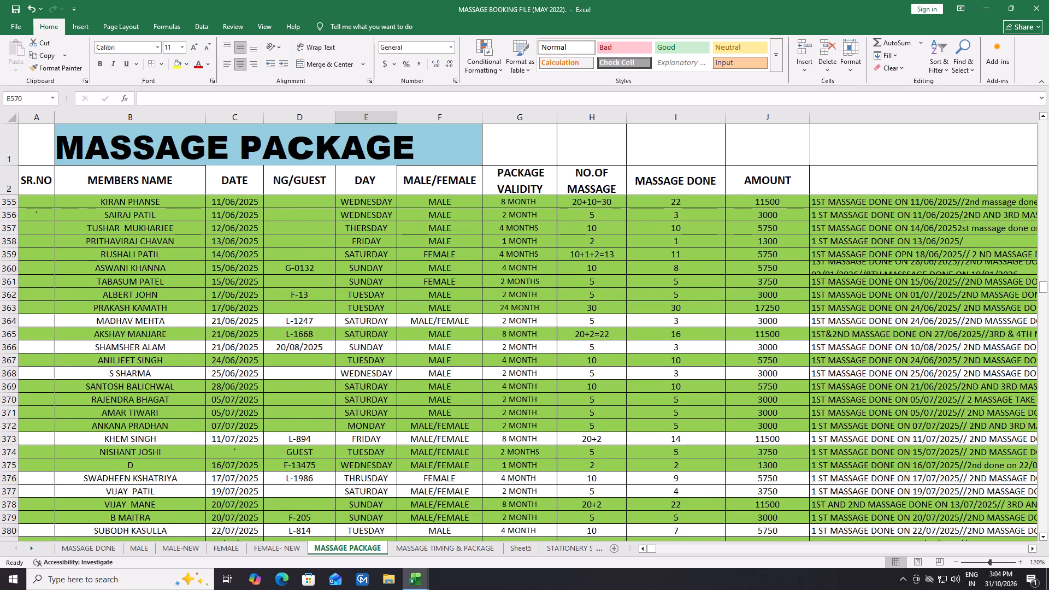
{"action": "scroll", "coordinate": [84, 373], "scroll_direction": "up", "scroll_amount": 4}
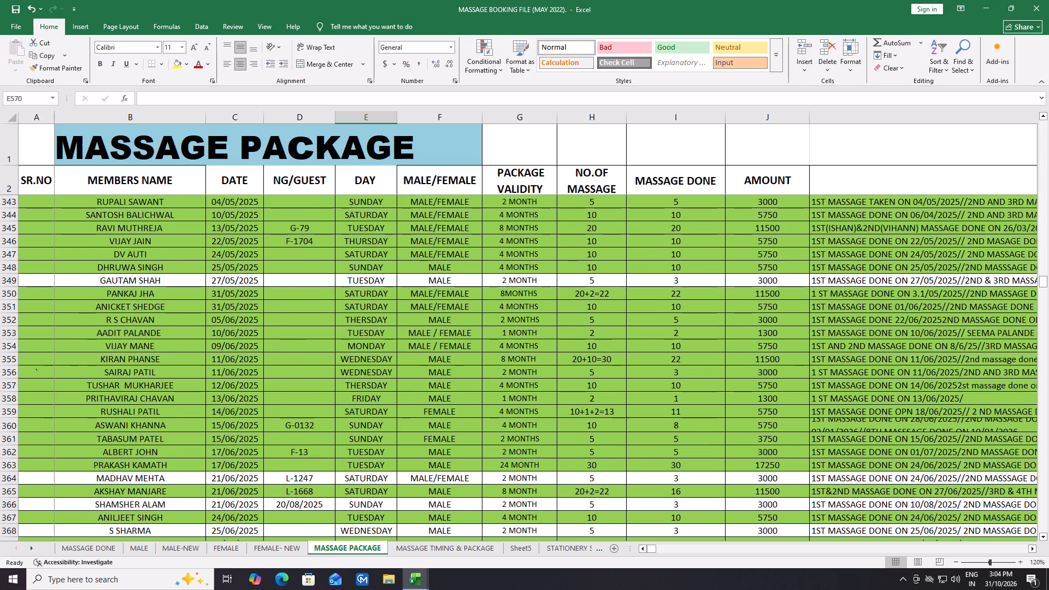
{"action": "scroll", "coordinate": [84, 373], "scroll_direction": "up", "scroll_amount": 1}
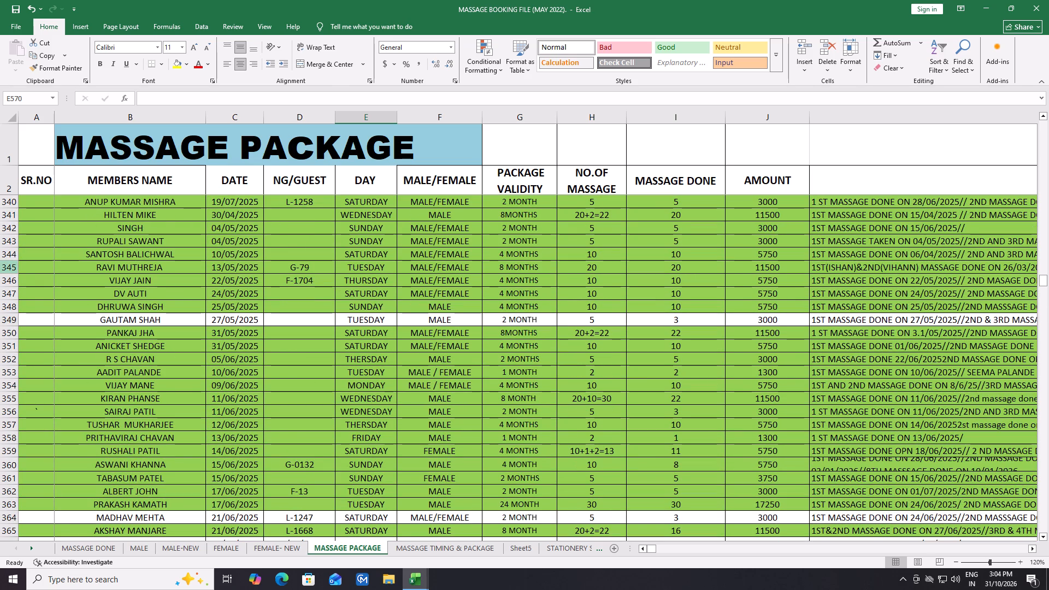
Examine the massage dates in the REMARKS of the 13/05/2025 package record in row 345.
{"action": "left_click", "coordinate": [1, 268]}
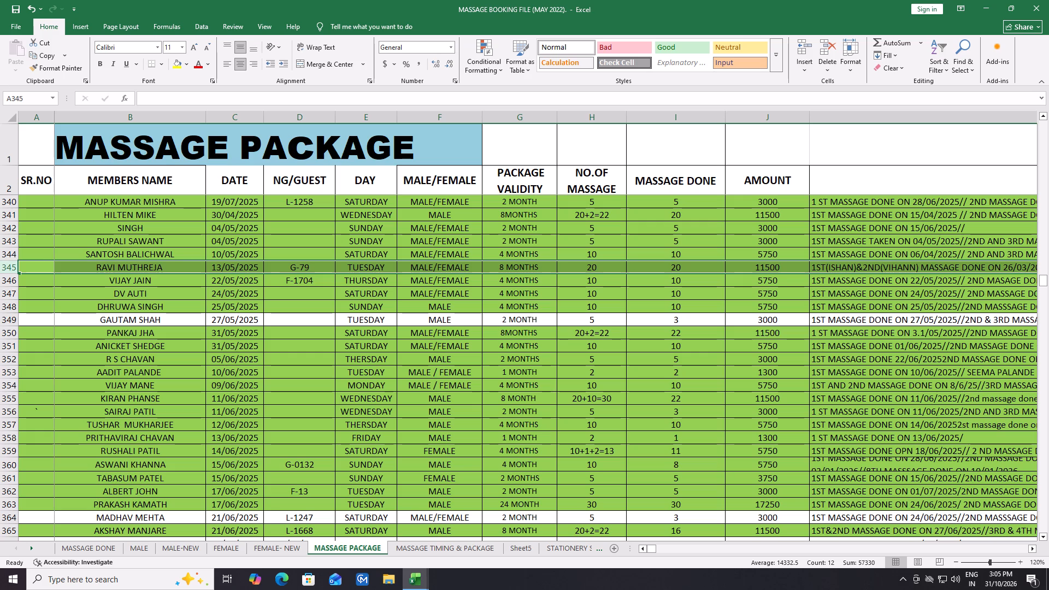
{"action": "left_click", "coordinate": [687, 274]}
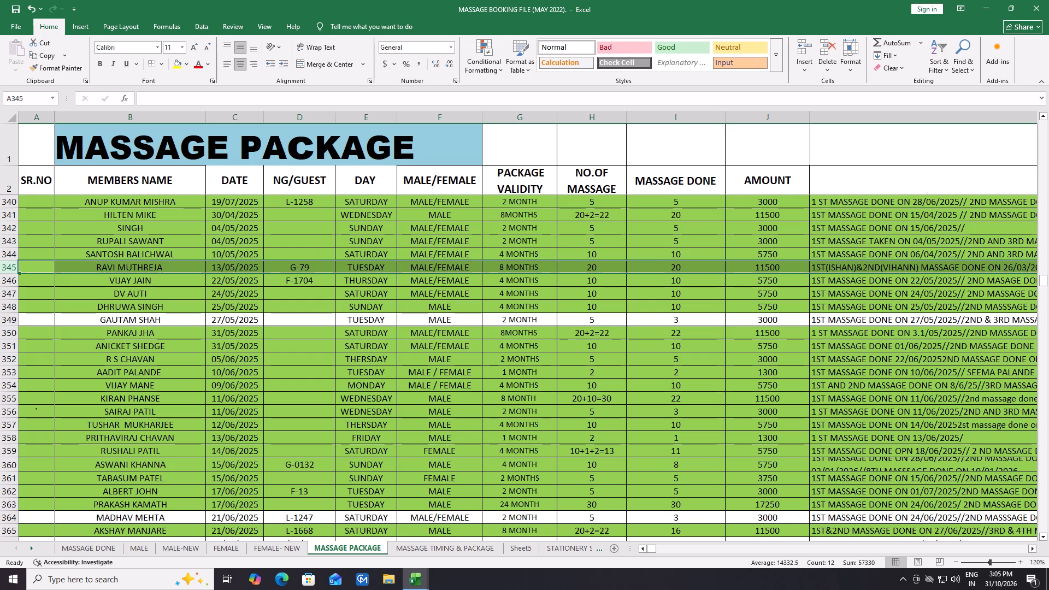
{"action": "left_click", "coordinate": [783, 264]}
{"action": "left_click", "coordinate": [841, 264]}
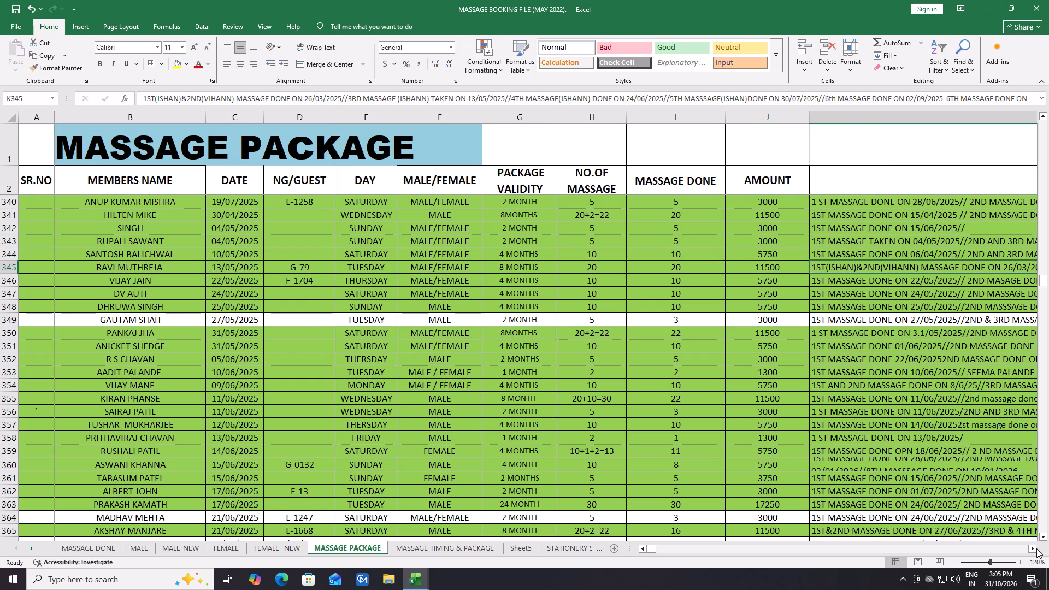
{"action": "left_click", "coordinate": [1030, 547]}
{"action": "left_click", "coordinate": [1030, 547]}
{"action": "double_click", "coordinate": [1030, 547]}
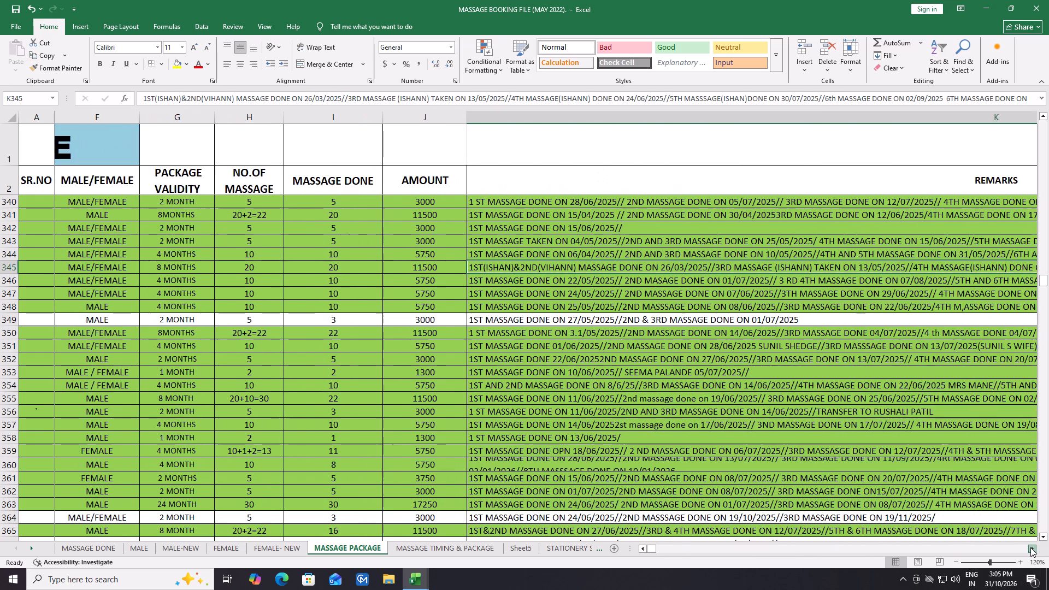
{"action": "left_click", "coordinate": [1030, 547]}
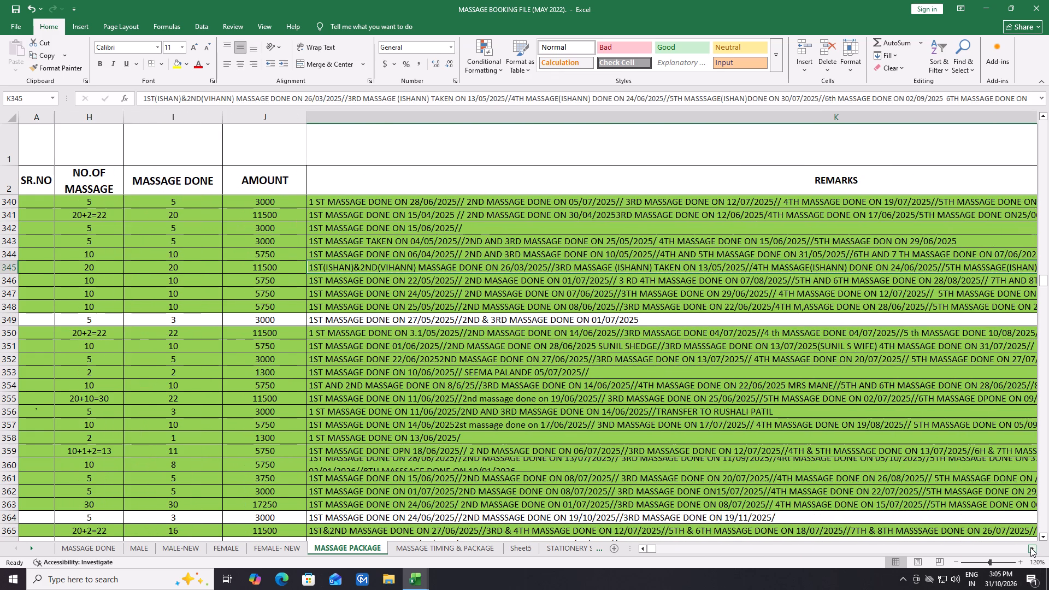